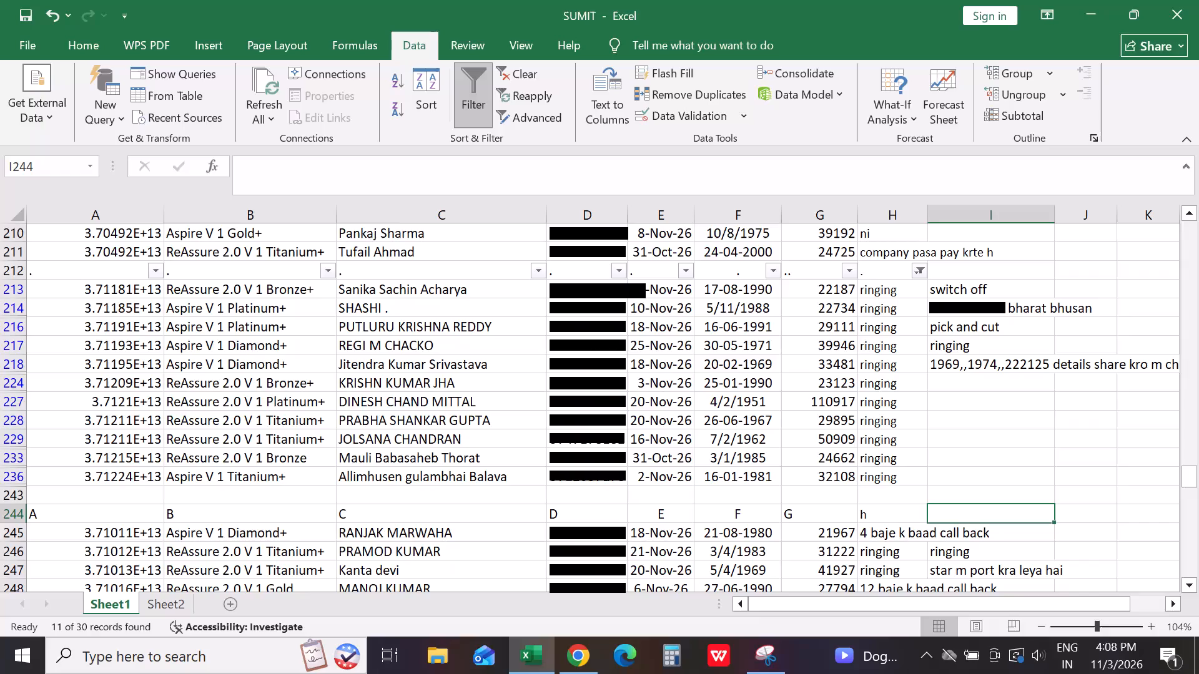
Highlight the entire row 218, the ringing record with the details-share note, with the gold fill colour.
{"action": "left_click", "coordinate": [1002, 368]}
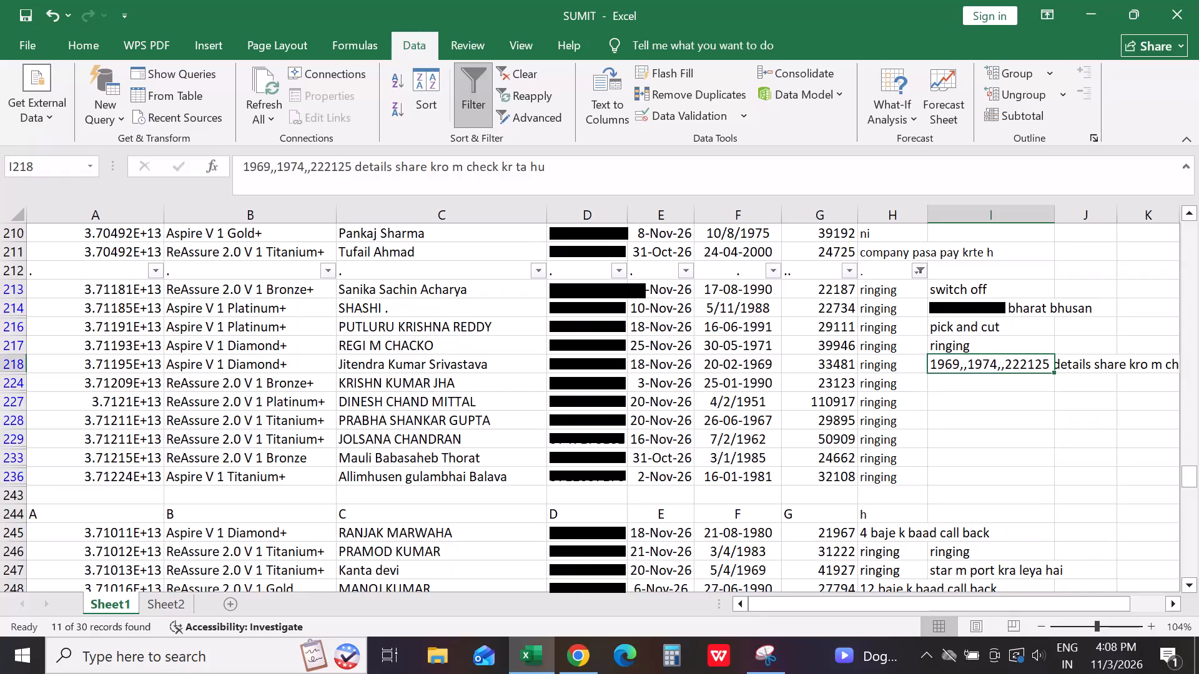
{"action": "left_click", "coordinate": [16, 363]}
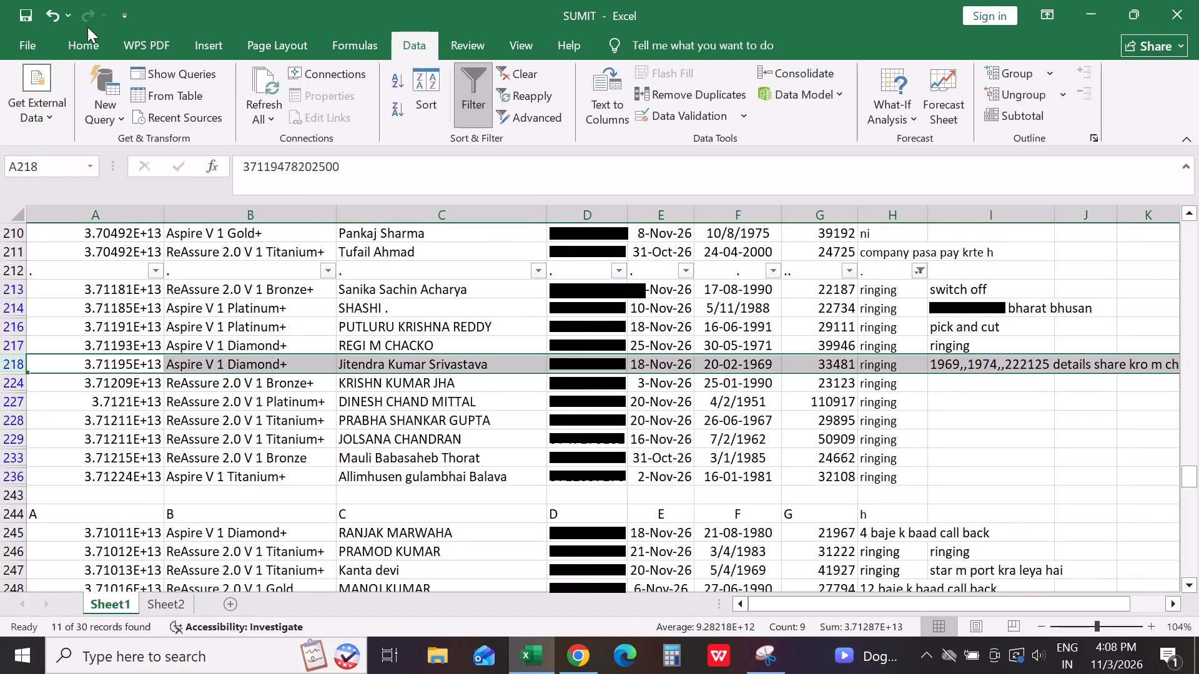
{"action": "left_click", "coordinate": [89, 44]}
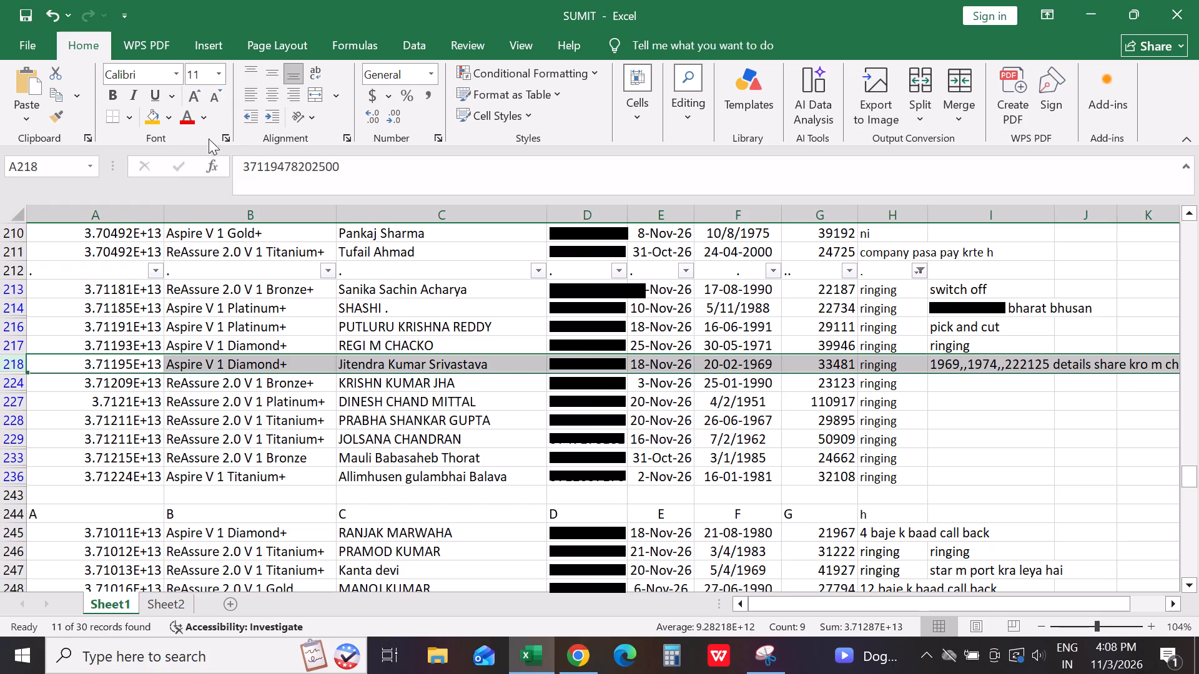
{"action": "left_click", "coordinate": [155, 118]}
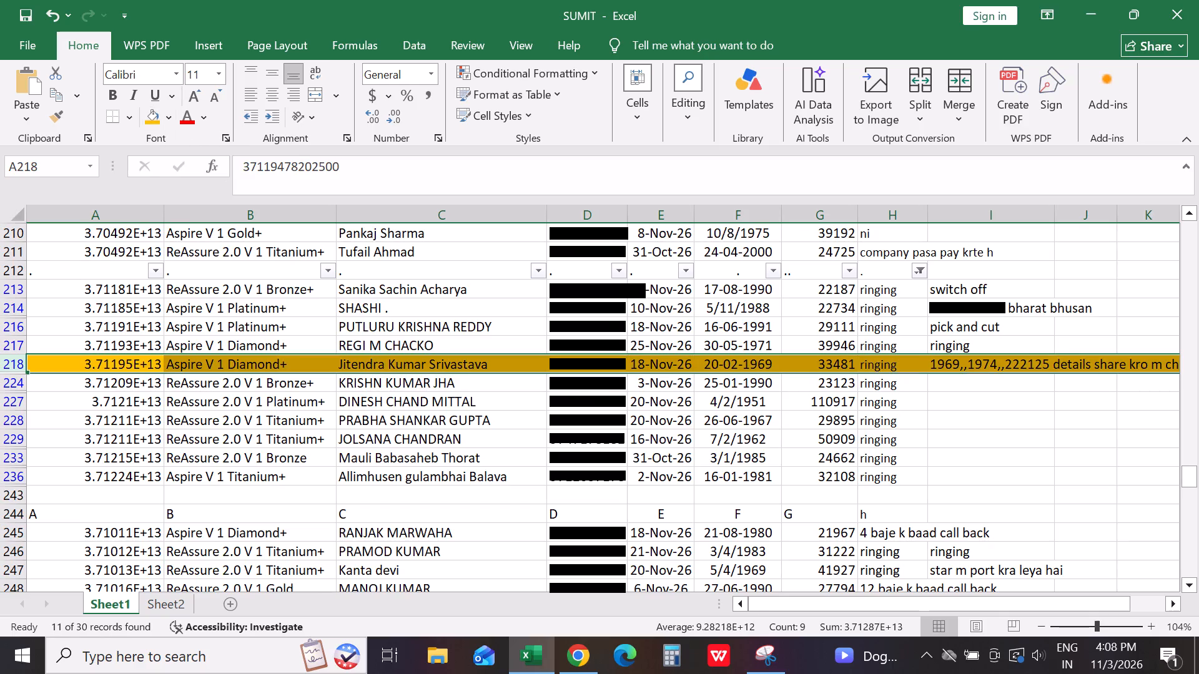
{"action": "left_click", "coordinate": [367, 330]}
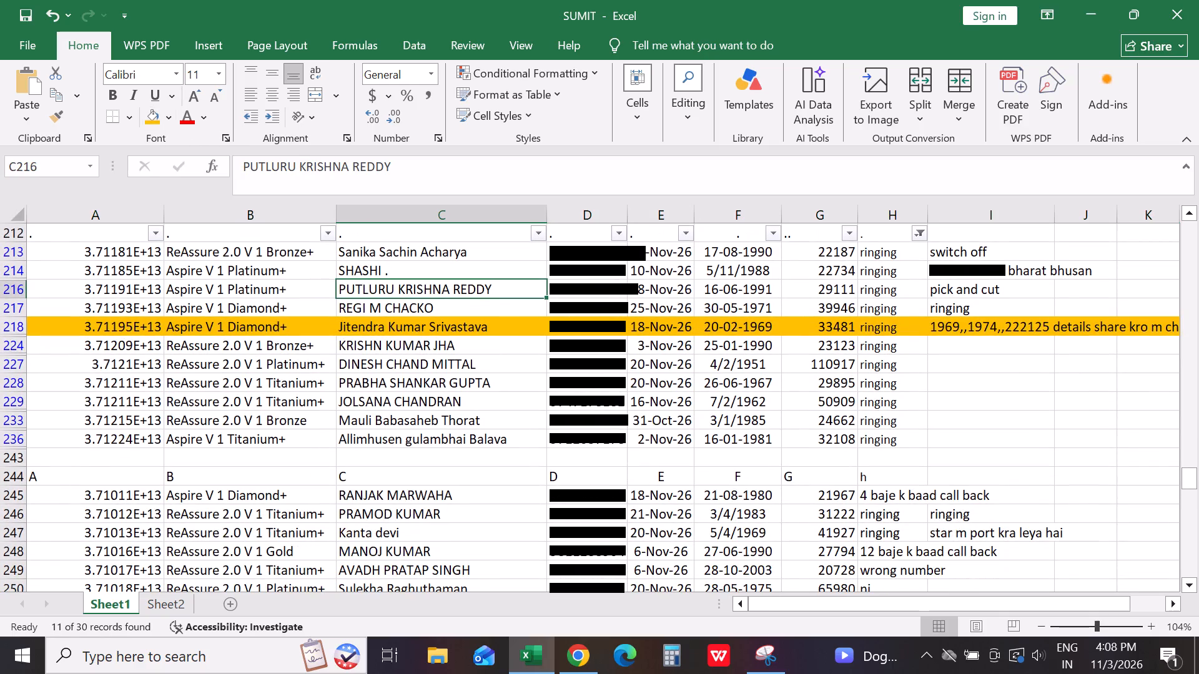
Select the column D entry of the ringing record in row 224.
{"action": "left_click", "coordinate": [598, 345]}
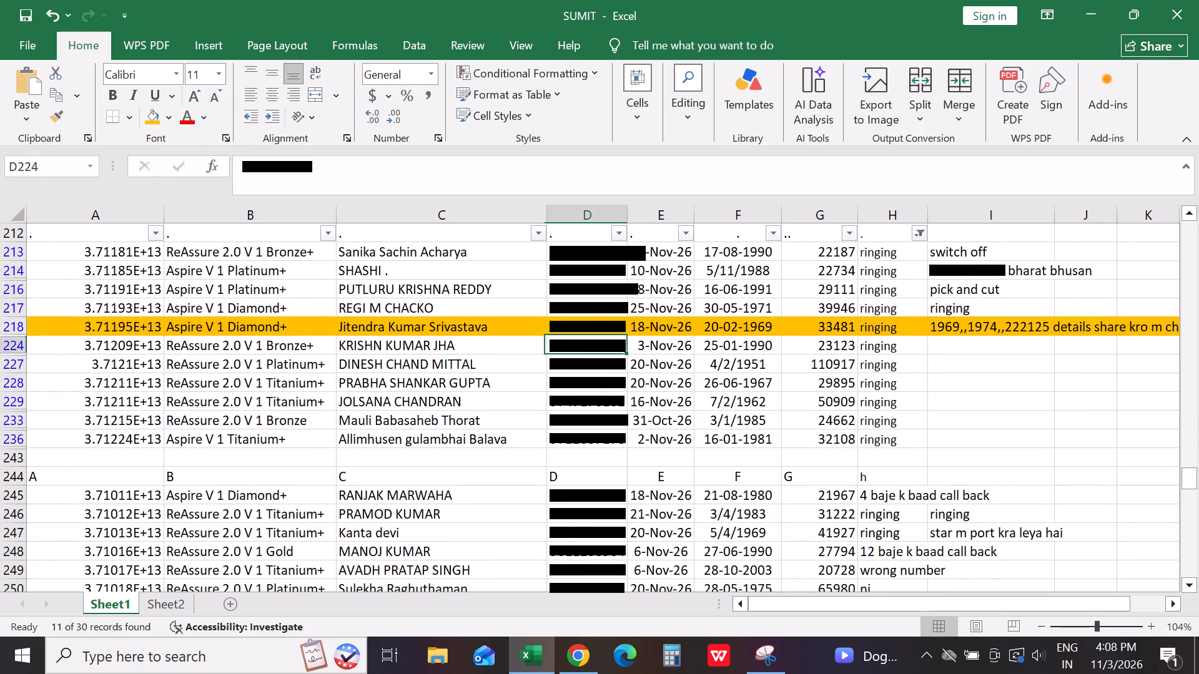
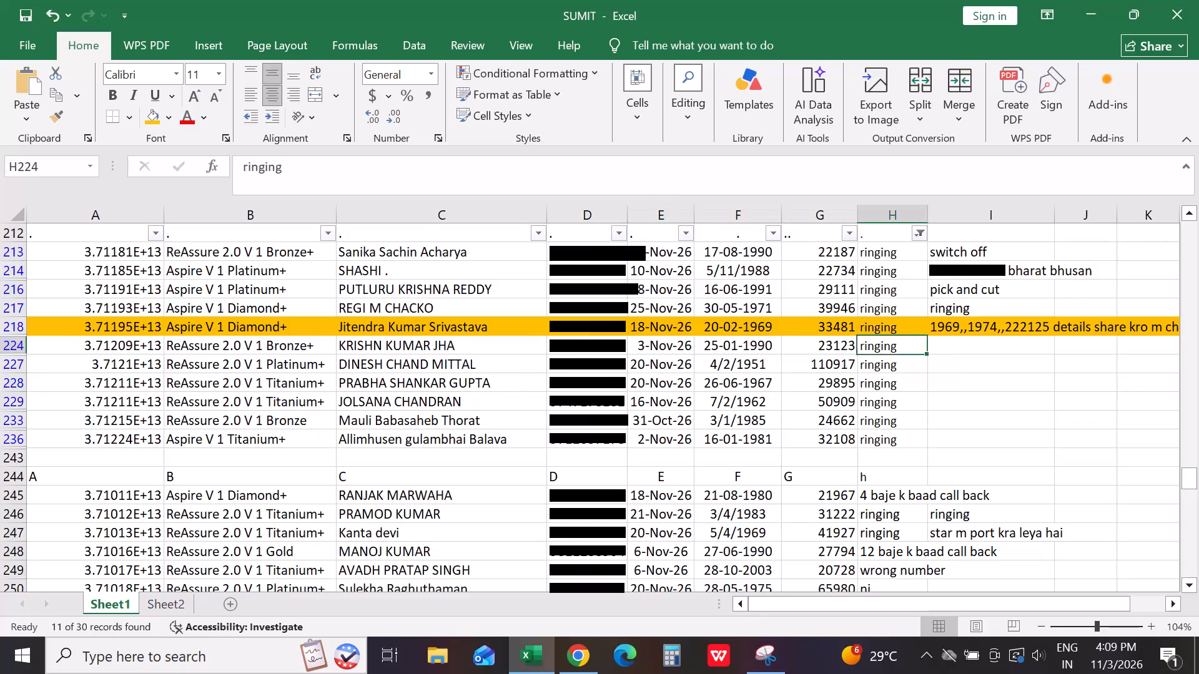
Enter the remark "renewed" in column I of the ringing record in row 224.
{"action": "key", "text": "Right"}
{"action": "type", "text": "rem"}
{"action": "key", "text": "BackSpace"}
{"action": "type", "text": "newed"}
{"action": "key", "text": "space"}
{"action": "key", "text": "Down"}
Select the column D entry of the ringing record in row 227.
{"action": "key", "text": "Left"}
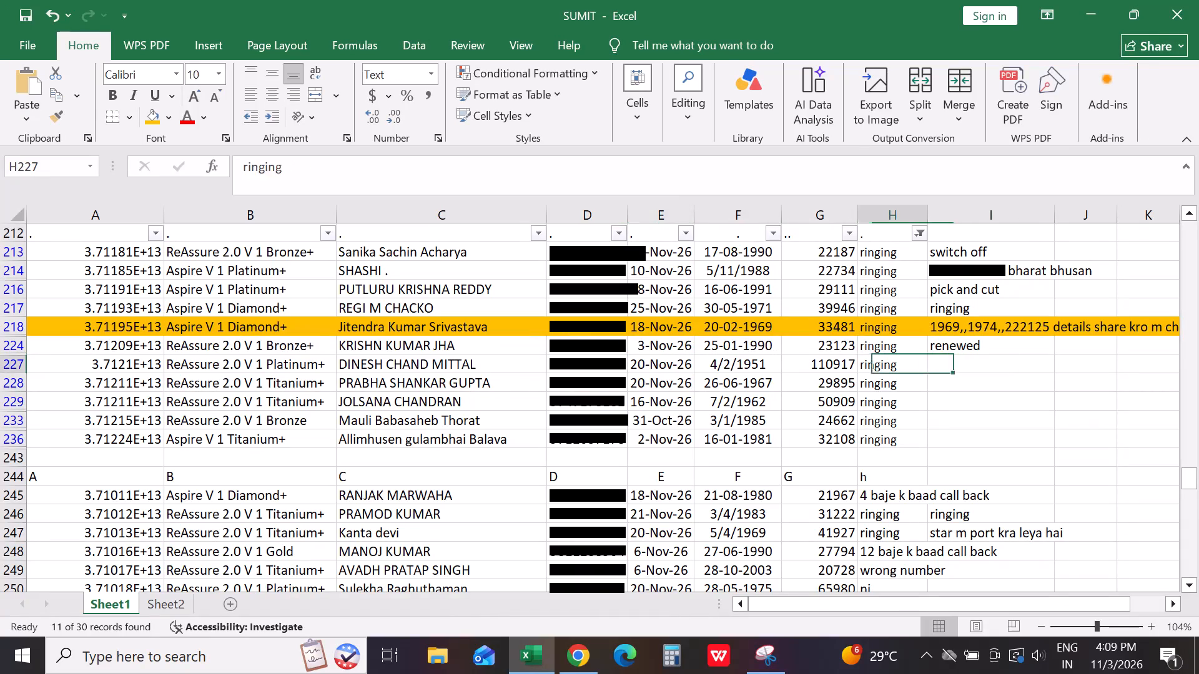
{"action": "key", "text": "Left"}
{"action": "key", "text": "Left"}
{"action": "key", "text": "Left"}
{"action": "key", "text": "Left"}
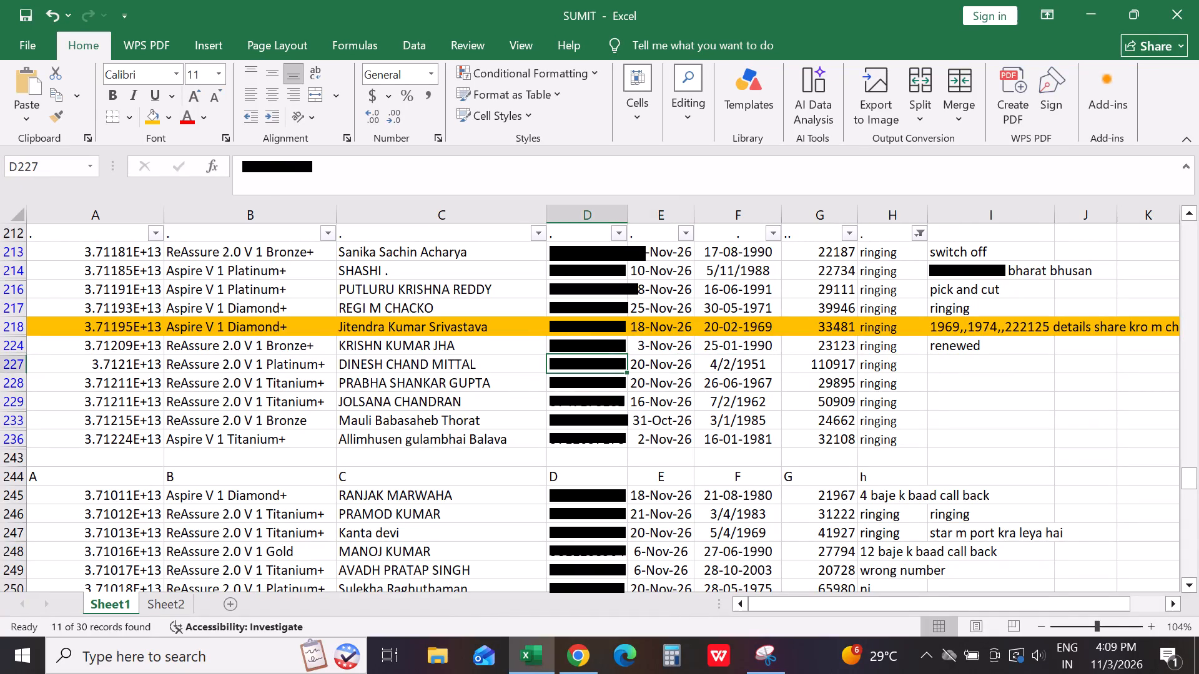
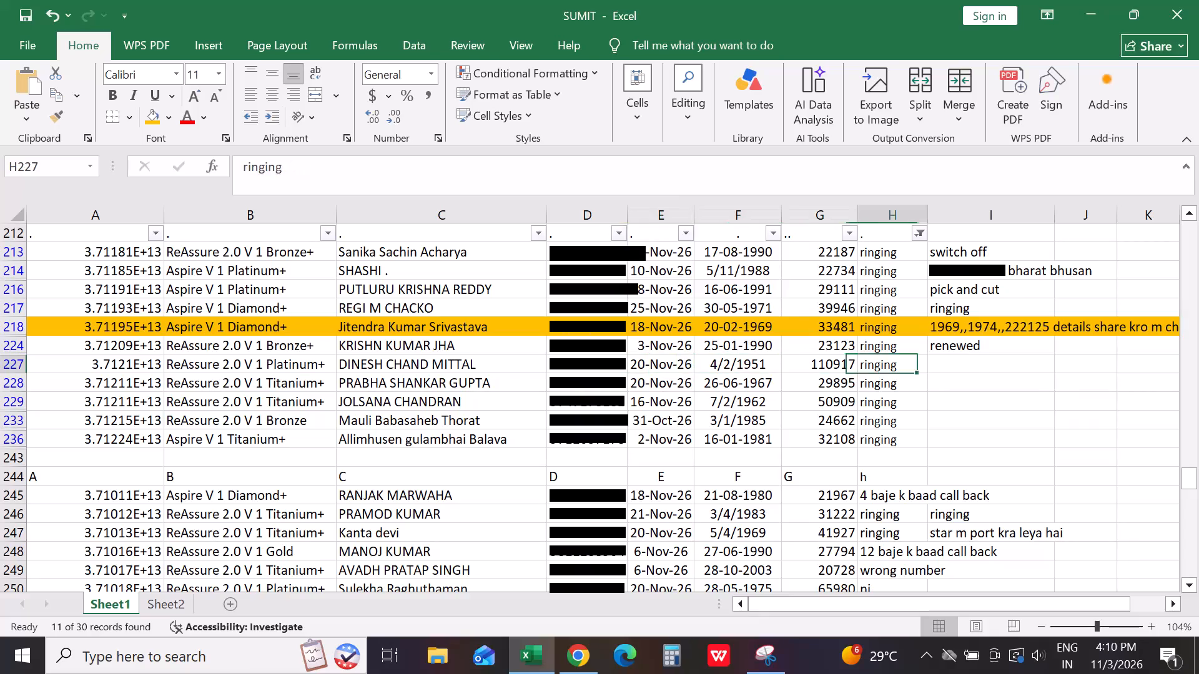
Enter the remark "ringing" in column I of the ringing record in row 227.
{"action": "key", "text": "Right"}
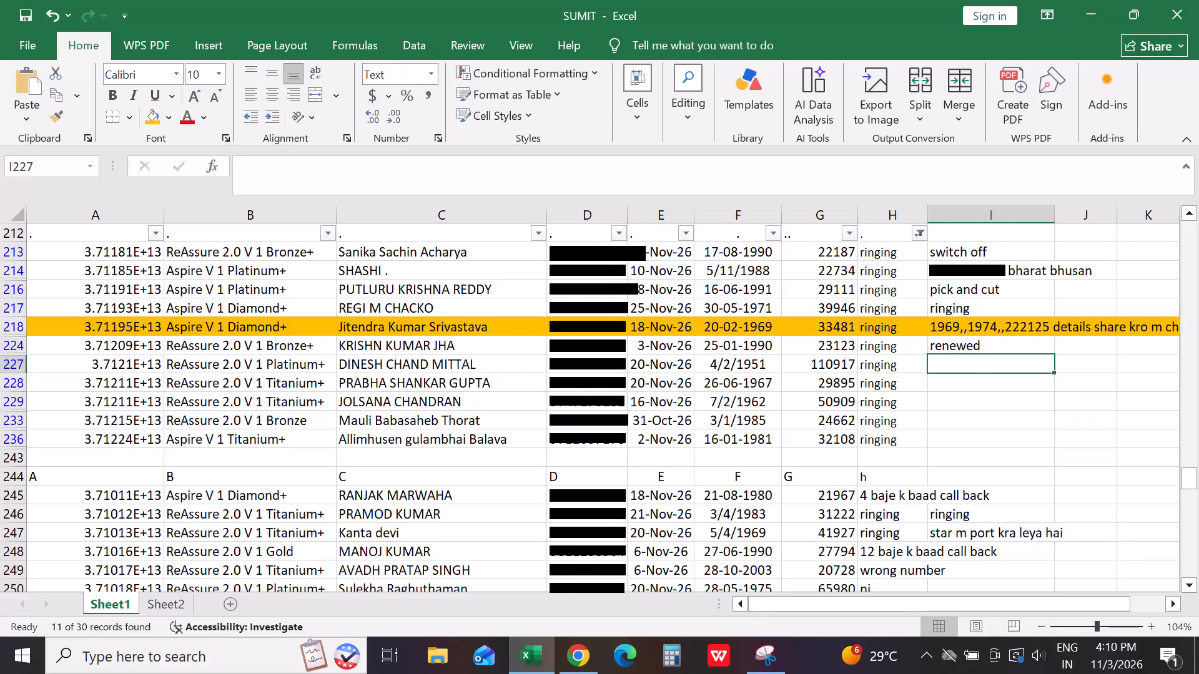
{"action": "type", "text": "ringing"}
{"action": "key", "text": "space"}
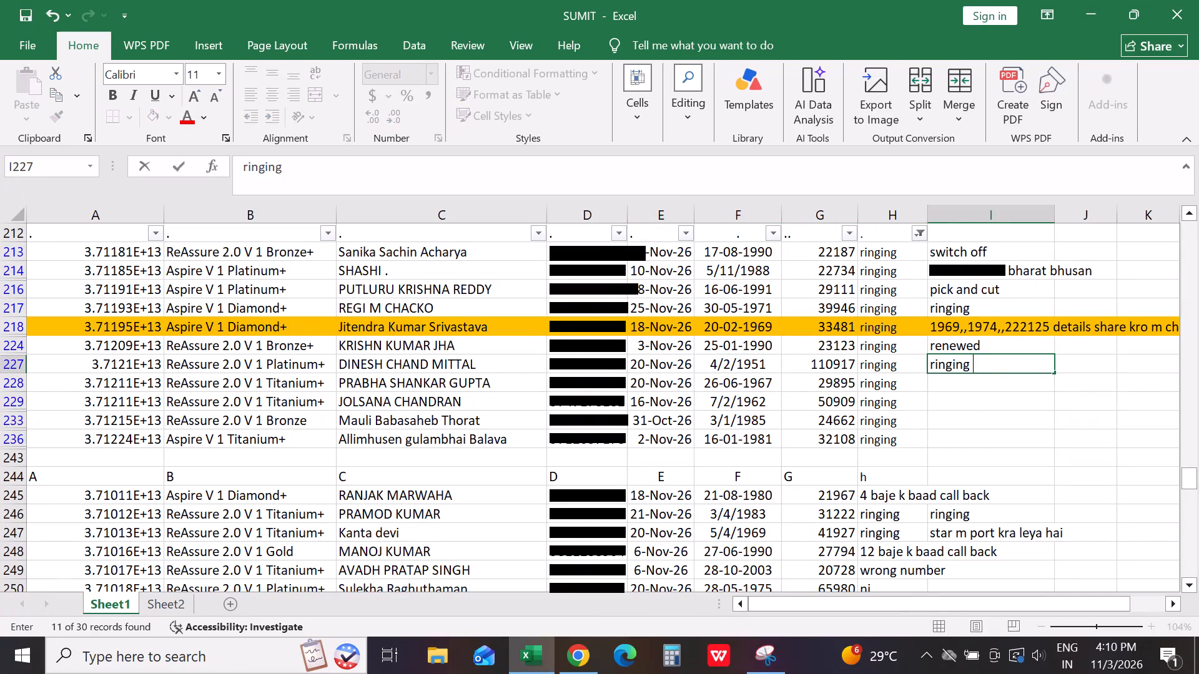
{"action": "key", "text": "Down"}
Select the column D entry of the ringing record in row 228.
{"action": "key", "text": "Left"}
{"action": "key", "text": "Left"}
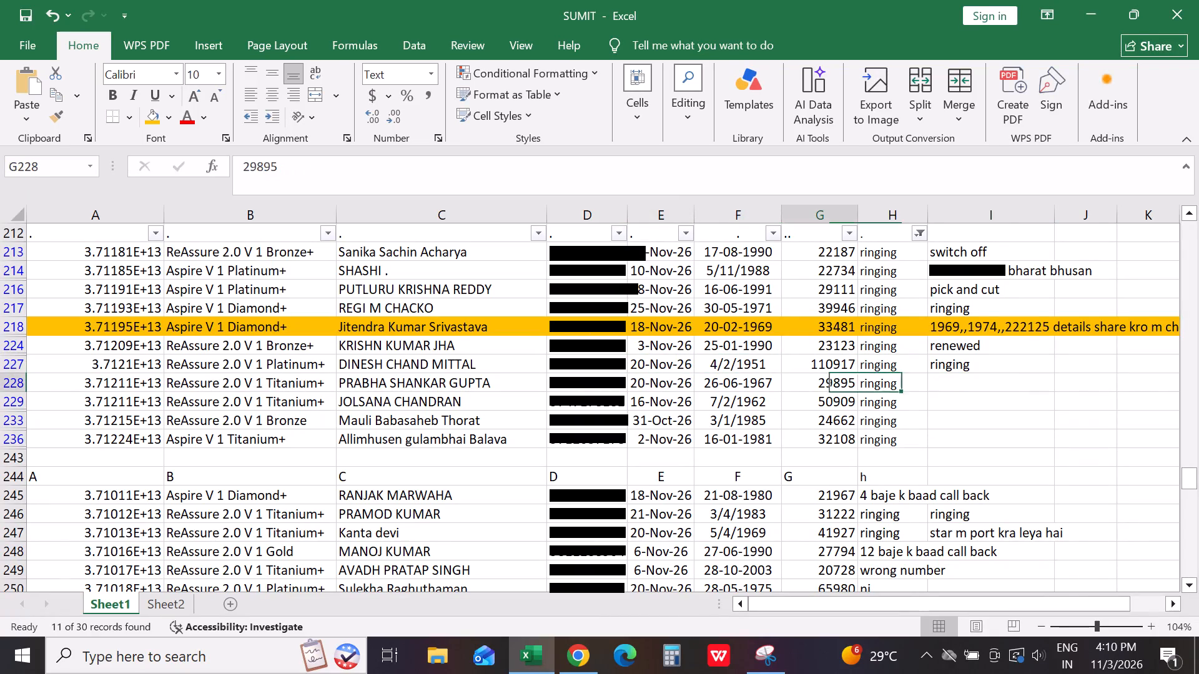
{"action": "key", "text": "Left"}
{"action": "key", "text": "Left"}
{"action": "key", "text": "Left"}
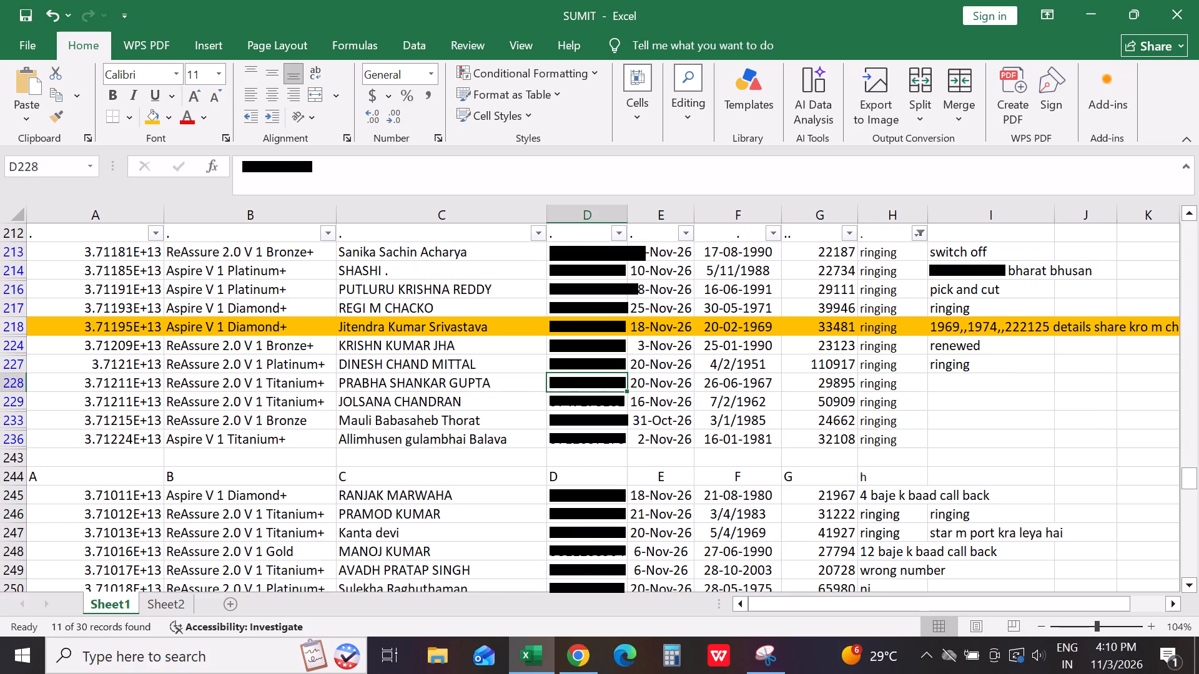
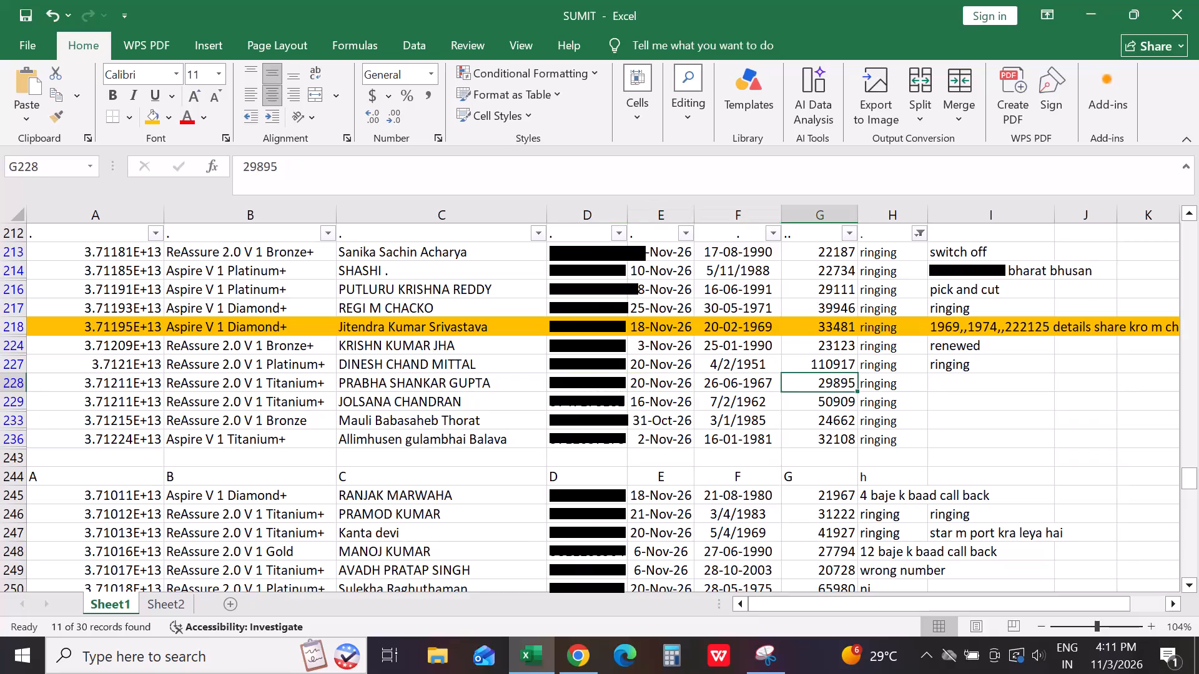
Enter the remark "ringing" in column I of the ringing record in row 228.
{"action": "key", "text": "Right"}
{"action": "key", "text": "Right"}
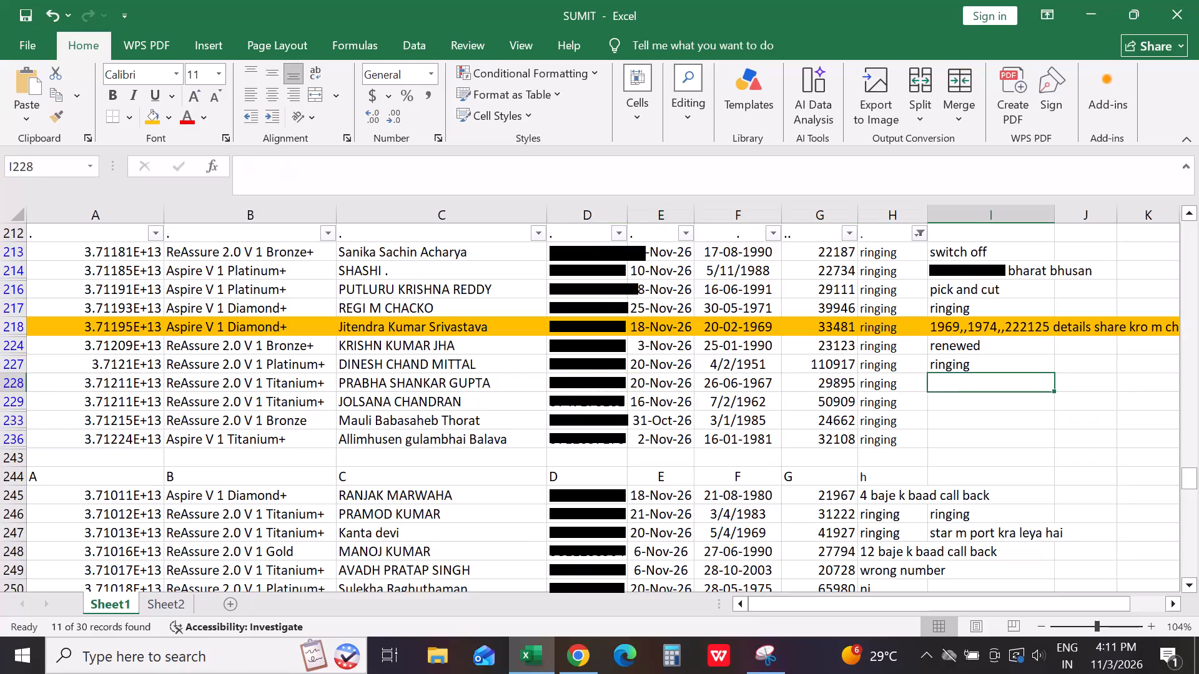
{"action": "type", "text": "ringing"}
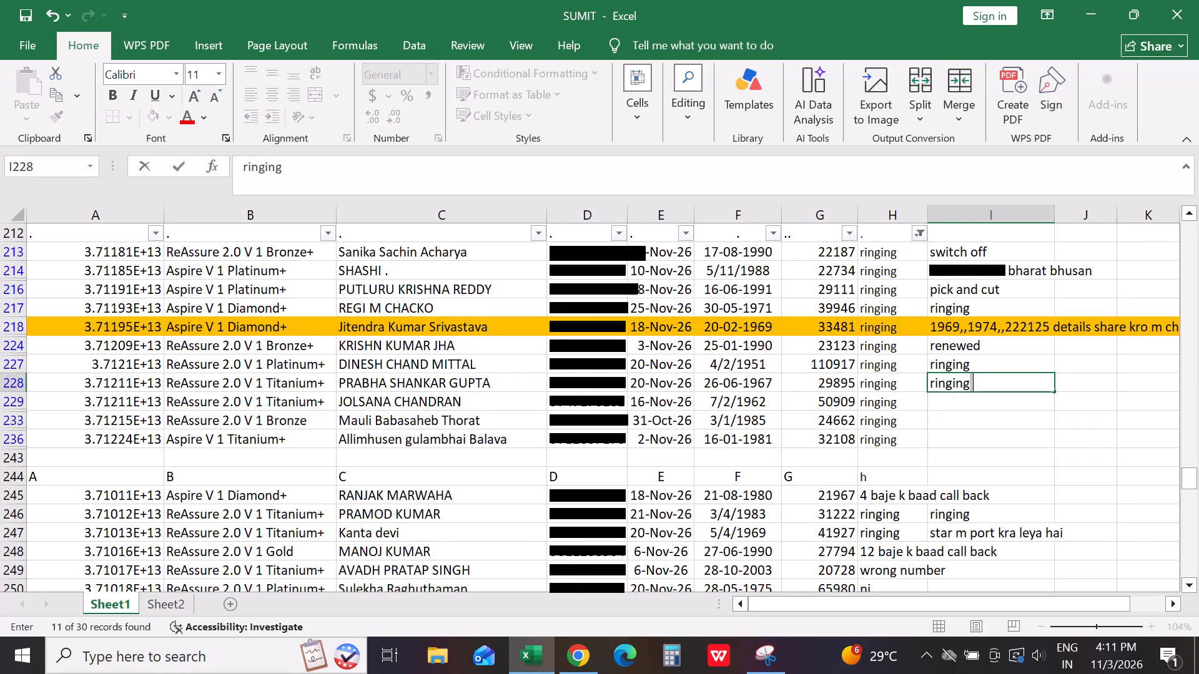
{"action": "key", "text": "space"}
{"action": "key", "text": "Down"}
Select the column D entry of the ringing record in row 229.
{"action": "key", "text": "Left"}
{"action": "key", "text": "Left"}
{"action": "key", "text": "Left"}
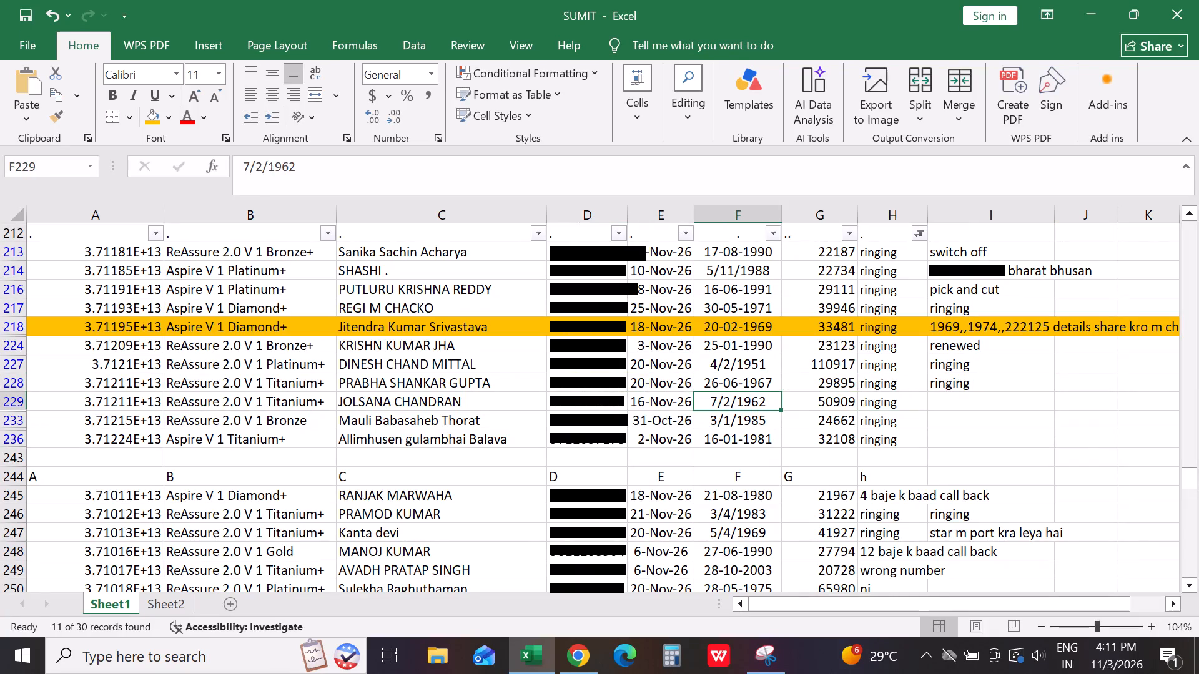
{"action": "key", "text": "Left"}
{"action": "key", "text": "Left"}
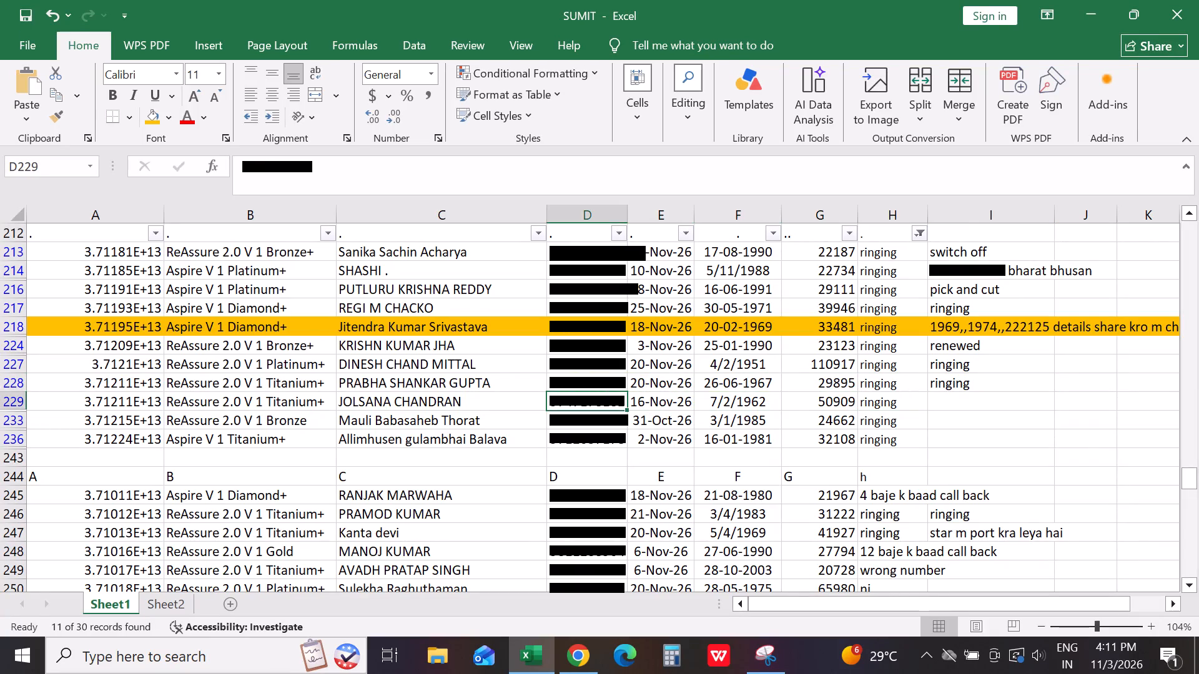
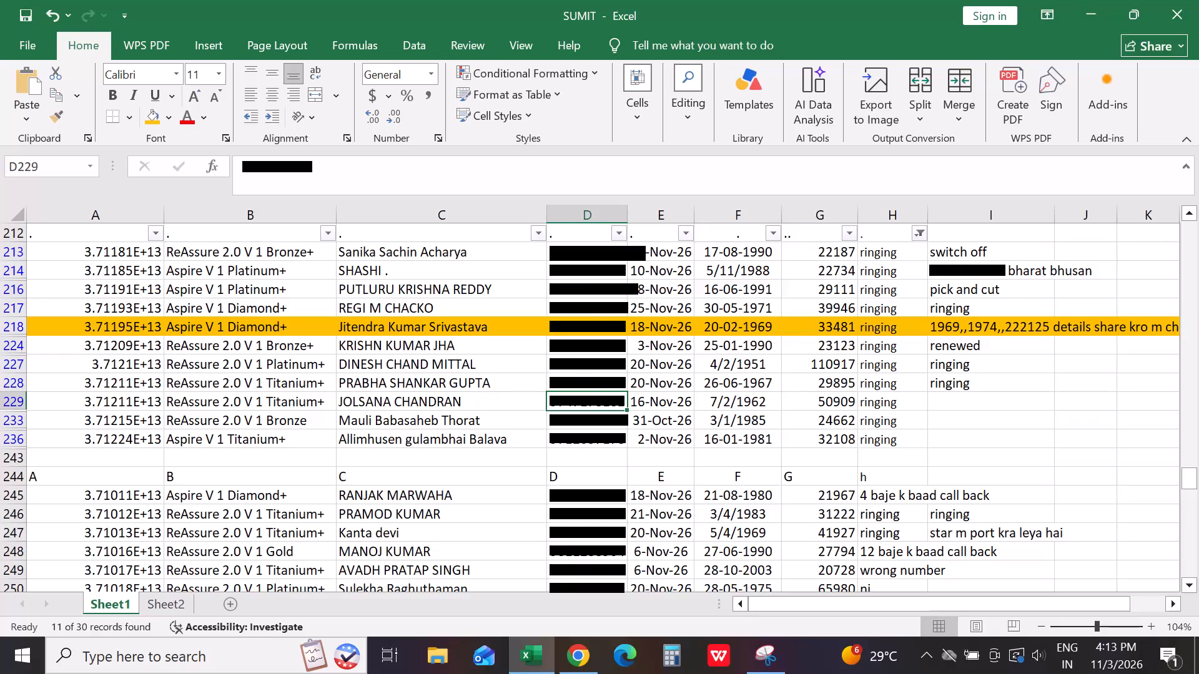
Enter the remark "ringing" in column I of the ringing record in row 229.
{"action": "key", "text": "Right"}
{"action": "key", "text": "Right"}
{"action": "key", "text": "Right"}
{"action": "key", "text": "Right"}
{"action": "key", "text": "Right"}
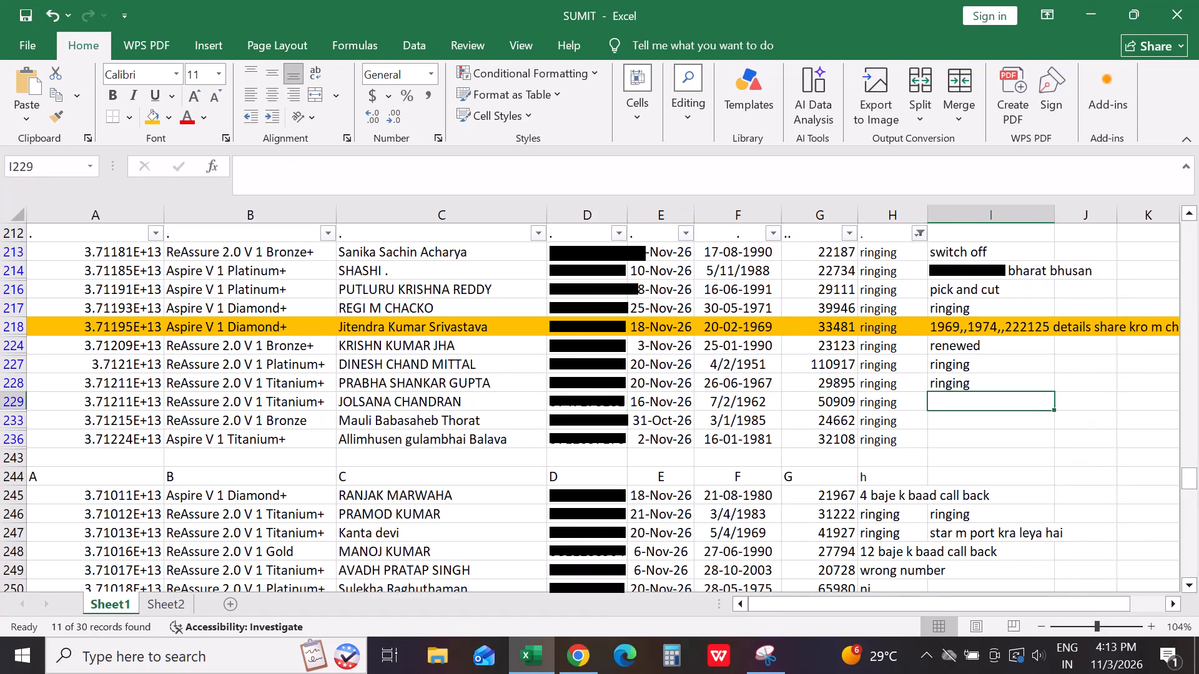
{"action": "type", "text": "ringing"}
{"action": "key", "text": "space"}
{"action": "key", "text": "Down"}
Check the column D entry of the ringing record in row 233 and enter the remark "ringing" in its column I.
{"action": "key", "text": "Left"}
{"action": "key", "text": "Left"}
{"action": "key", "text": "Left"}
{"action": "key", "text": "Left"}
{"action": "key", "text": "Left"}
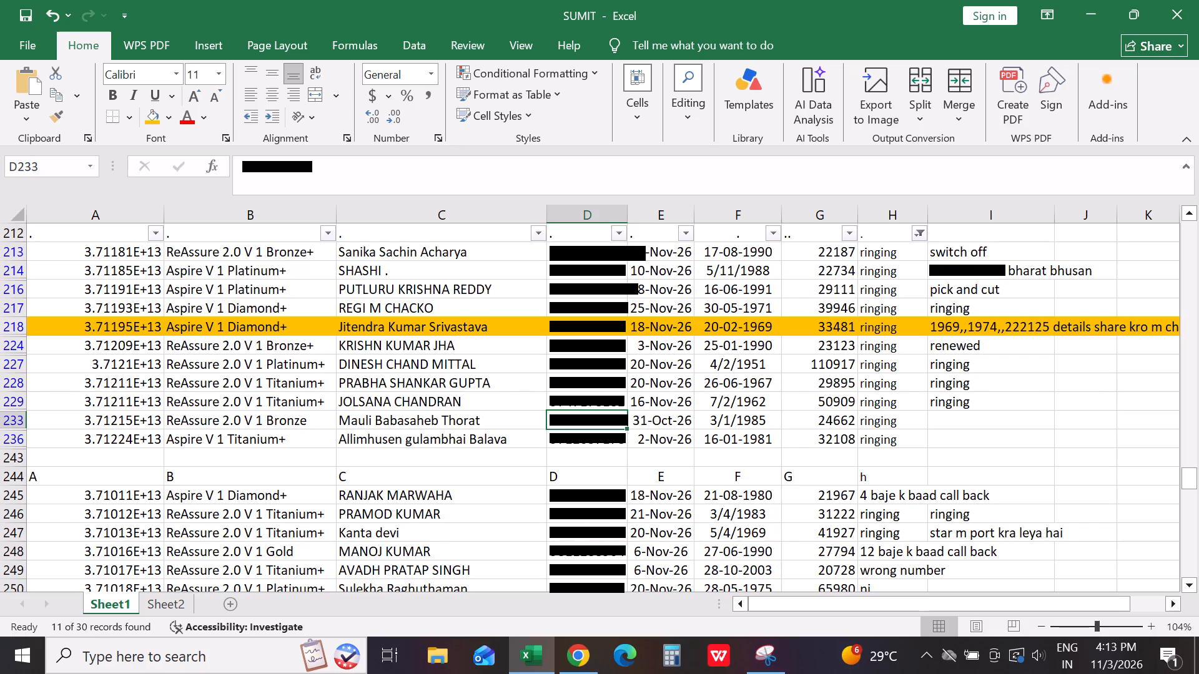
{"action": "key", "text": "Right"}
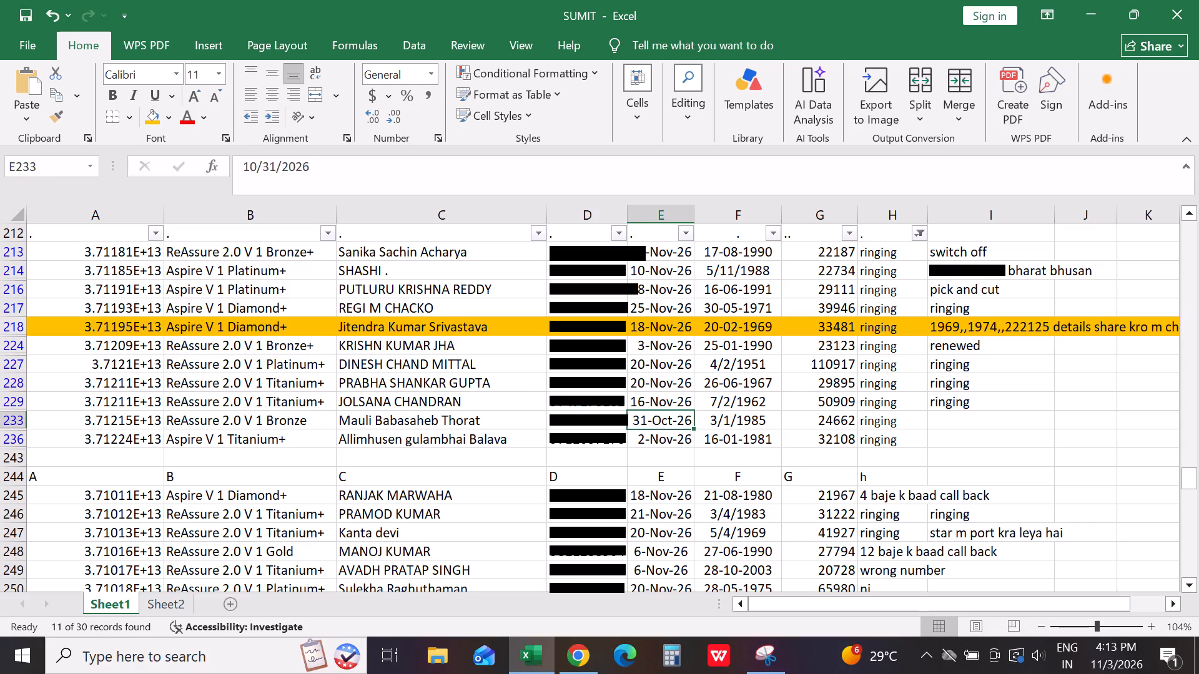
{"action": "key", "text": "Right"}
{"action": "key", "text": "Right"}
{"action": "key", "text": "Right"}
{"action": "key", "text": "Right"}
{"action": "type", "text": "ringing"}
{"action": "key", "text": "space"}
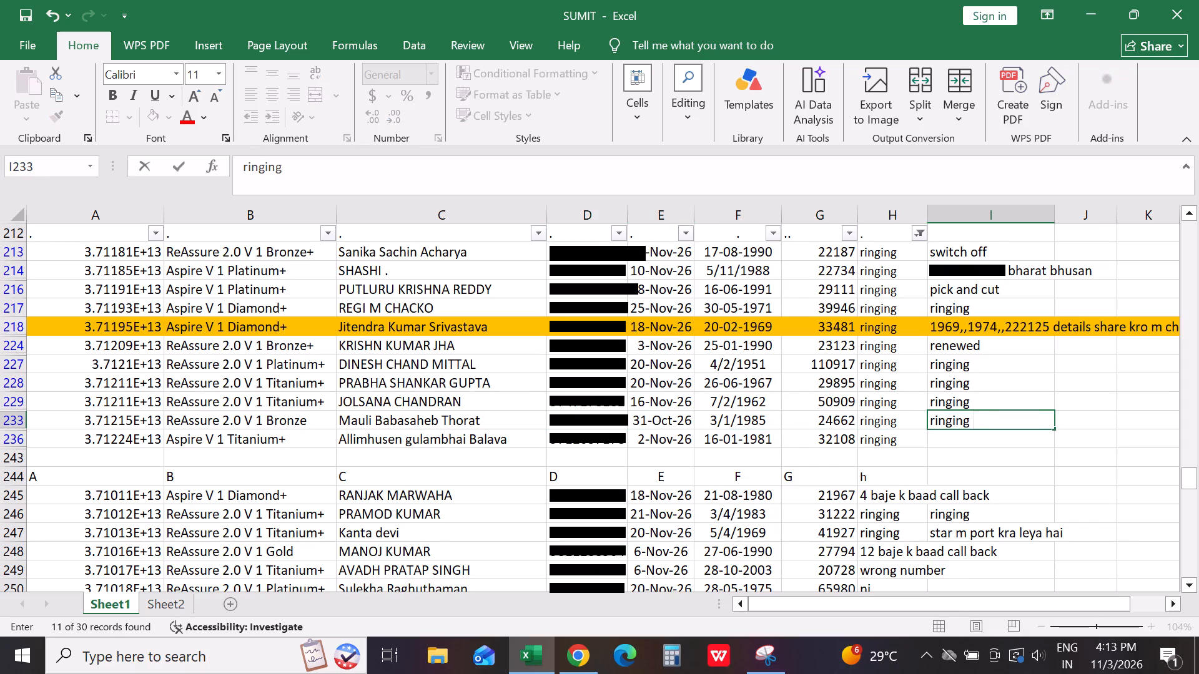
{"action": "key", "text": "Down"}
Check the column D entry of the ringing record in row 236 and enter the remark "ringing" in its column I.
{"action": "key", "text": "Left"}
{"action": "key", "text": "Left"}
{"action": "key", "text": "Left"}
{"action": "key", "text": "Left"}
{"action": "key", "text": "Left"}
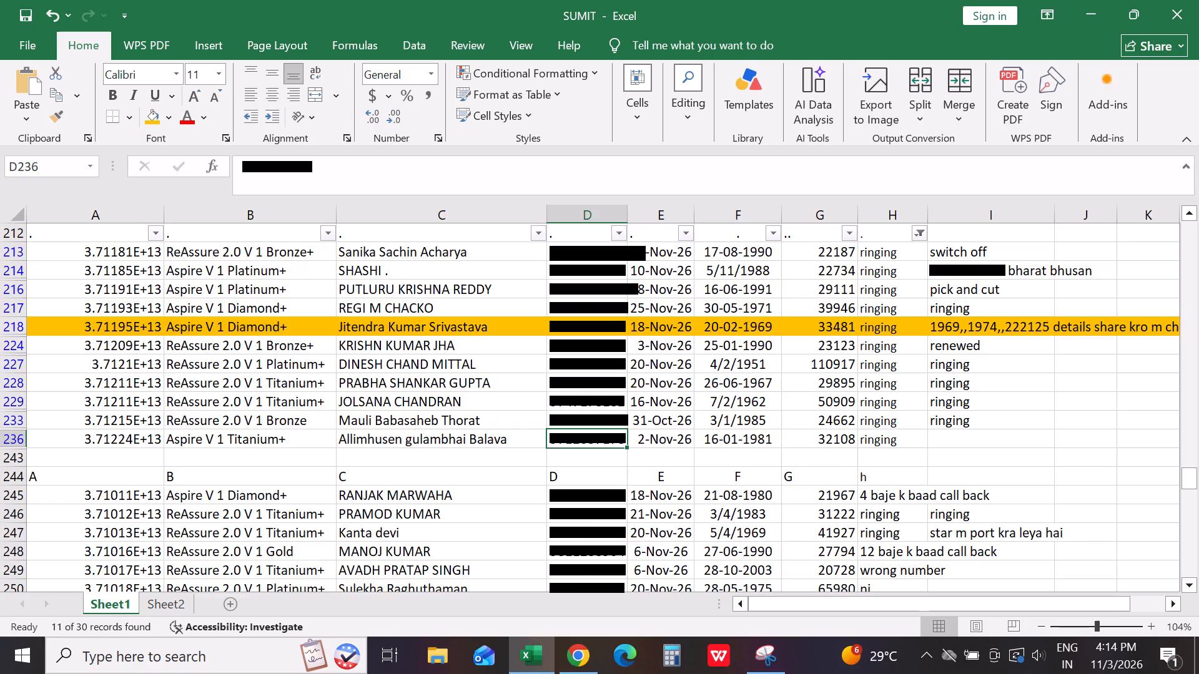
{"action": "key", "text": "Right"}
{"action": "key", "text": "Right"}
{"action": "key", "text": "Right"}
{"action": "key", "text": "Right"}
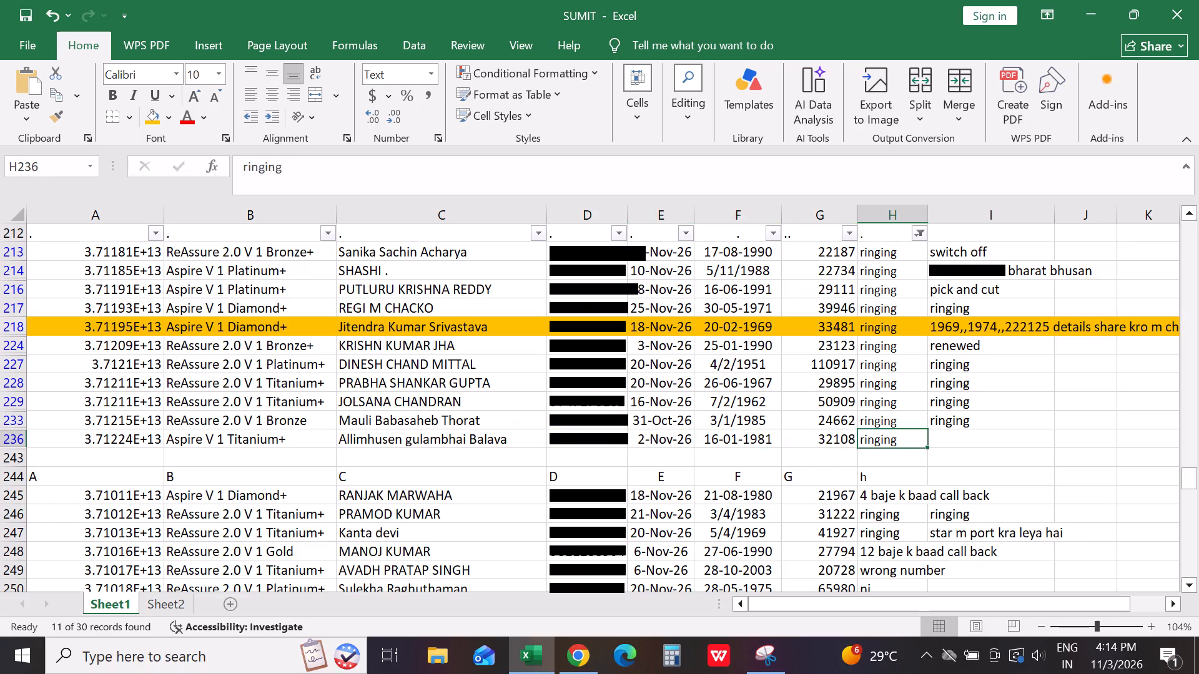
{"action": "key", "text": "Right"}
{"action": "key", "text": "Right"}
{"action": "key", "text": "Left"}
{"action": "type", "text": "ringing"}
{"action": "key", "text": "space"}
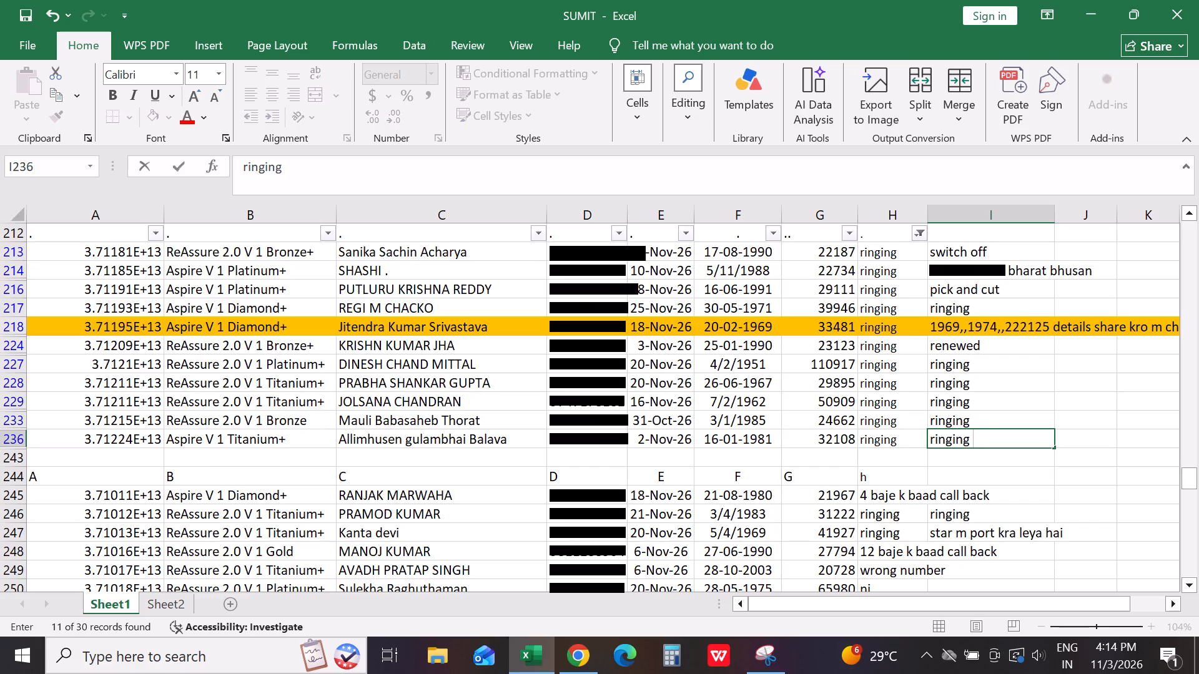
Enter a period as the missing column H heading in row 181, above the preceding block of records.
{"action": "scroll", "coordinate": [936, 428], "scroll_direction": "up", "scroll_amount": 5}
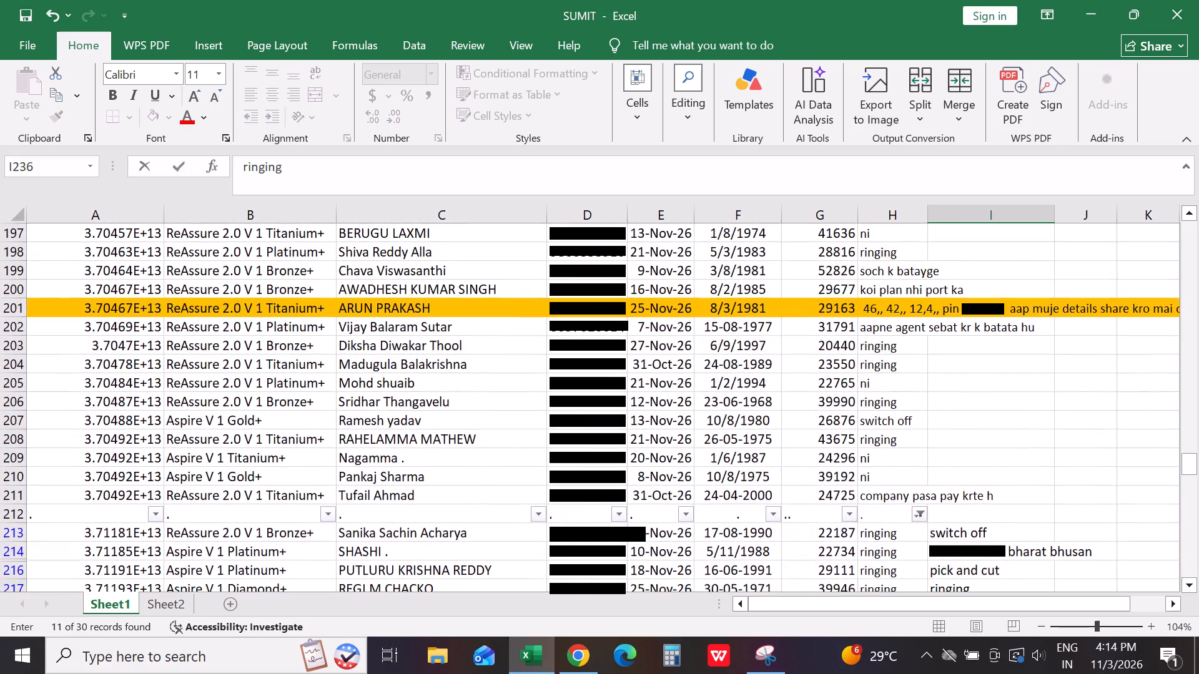
{"action": "scroll", "coordinate": [936, 428], "scroll_direction": "up", "scroll_amount": 5}
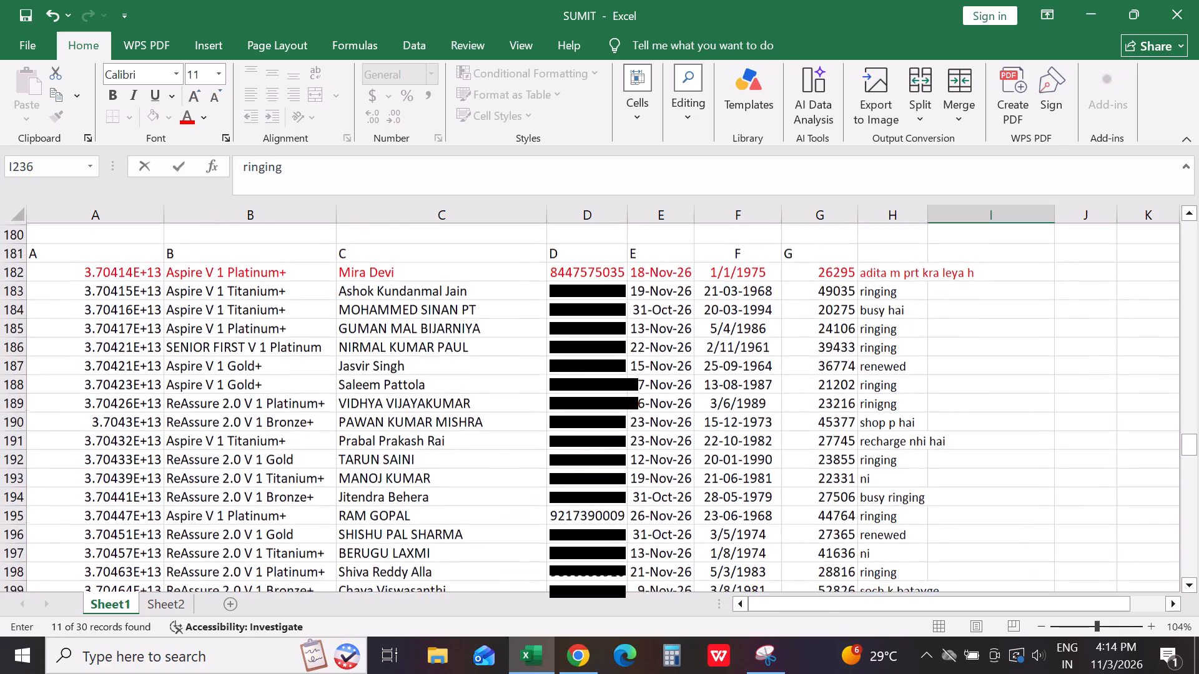
{"action": "scroll", "coordinate": [936, 428], "scroll_direction": "up", "scroll_amount": 1}
{"action": "left_click", "coordinate": [882, 270]}
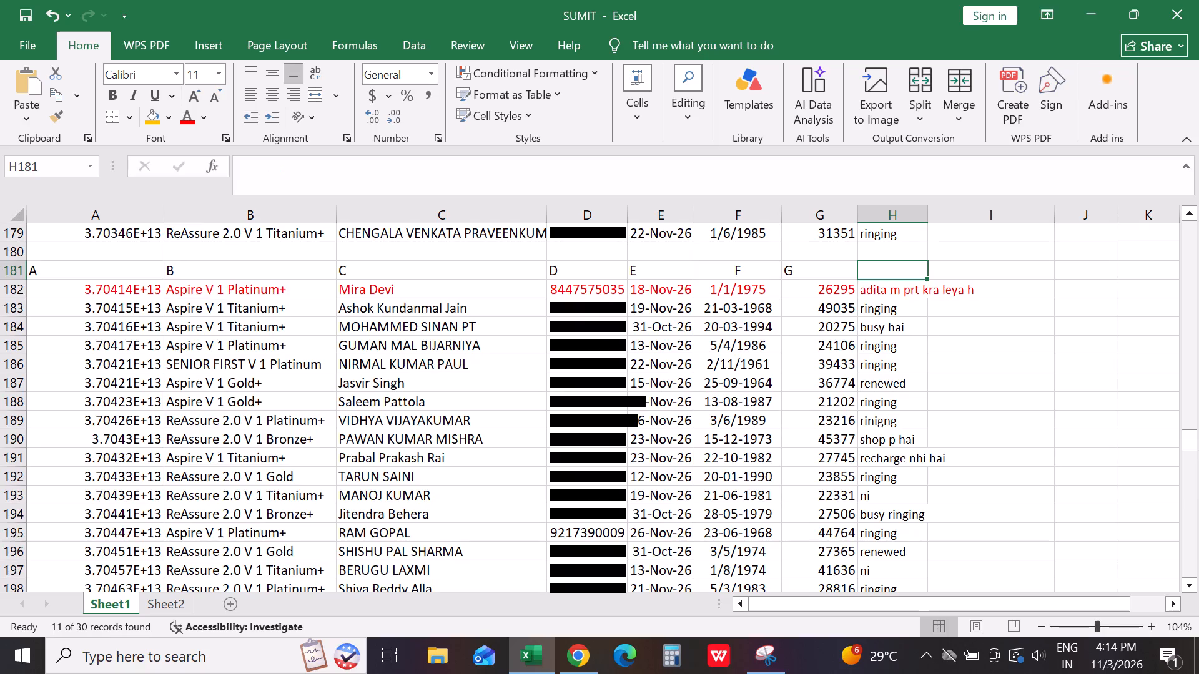
{"action": "key", "text": "period"}
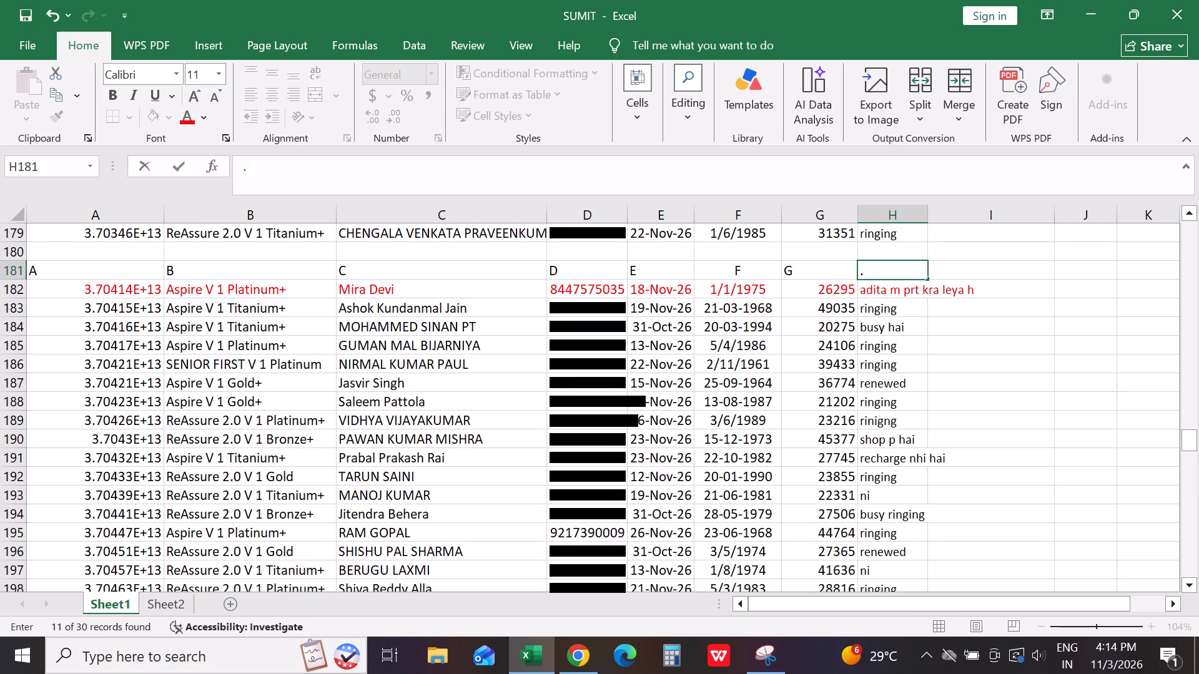
Remove the existing filter and apply a filter to the heading row 181 across columns A to H.
{"action": "key", "text": "ctrl+shift+Left"}
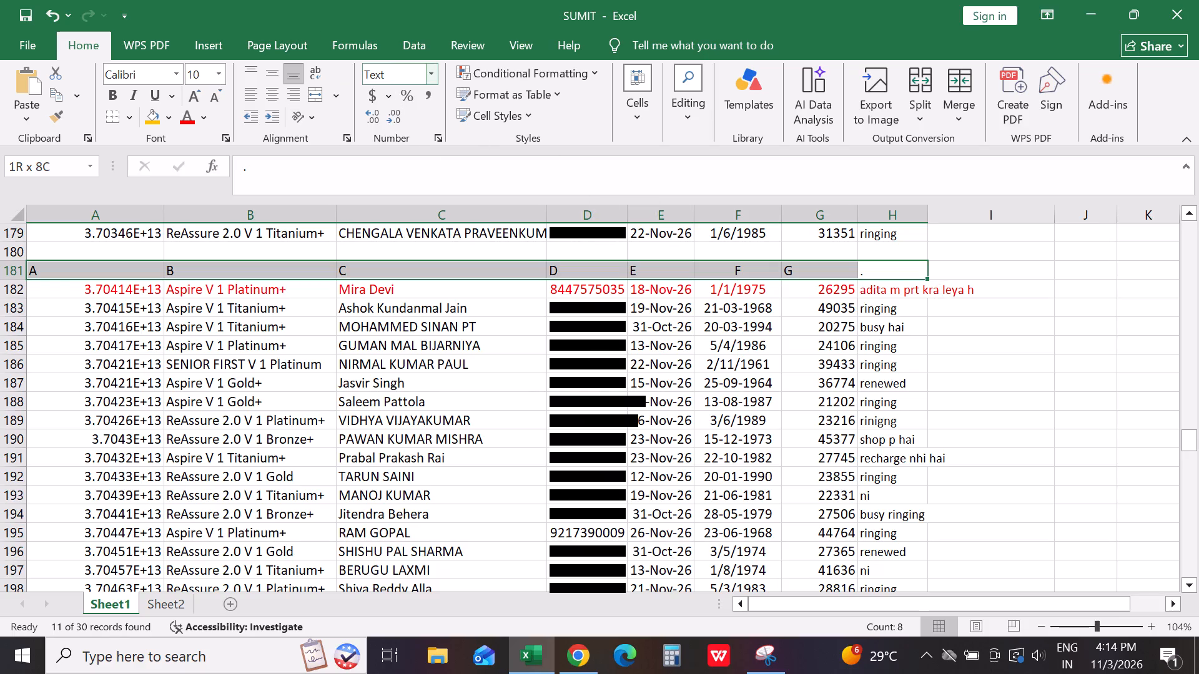
{"action": "left_click", "coordinate": [407, 56]}
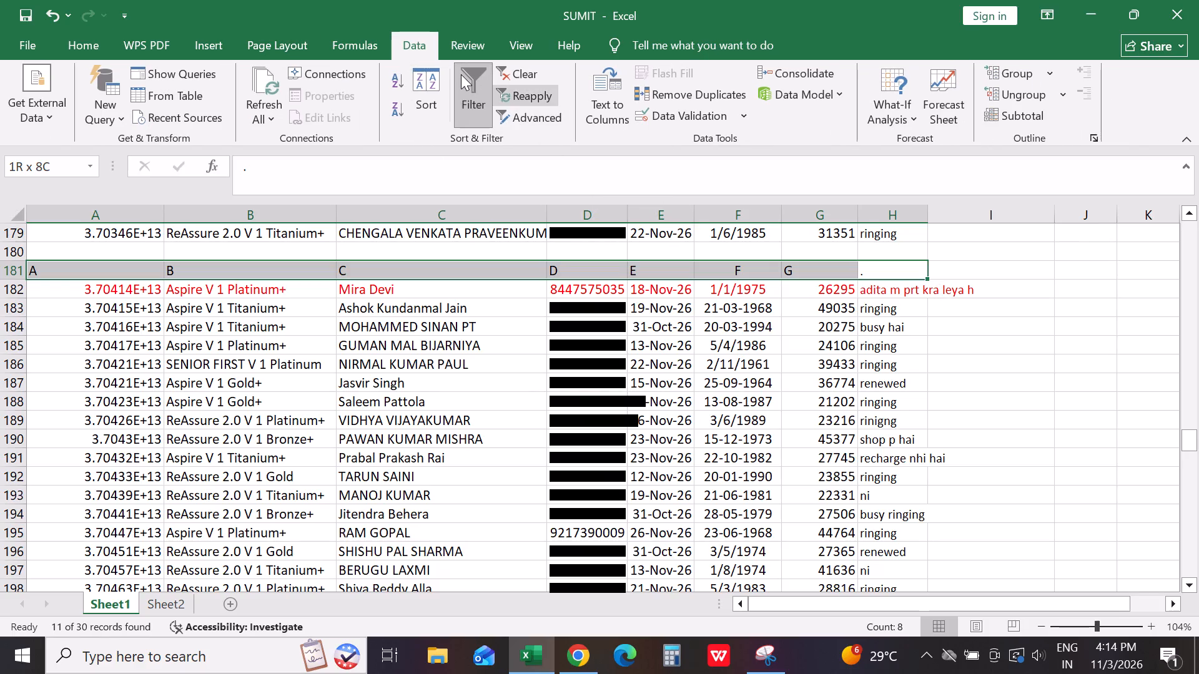
{"action": "double_click", "coordinate": [461, 74]}
{"action": "left_click", "coordinate": [631, 286]}
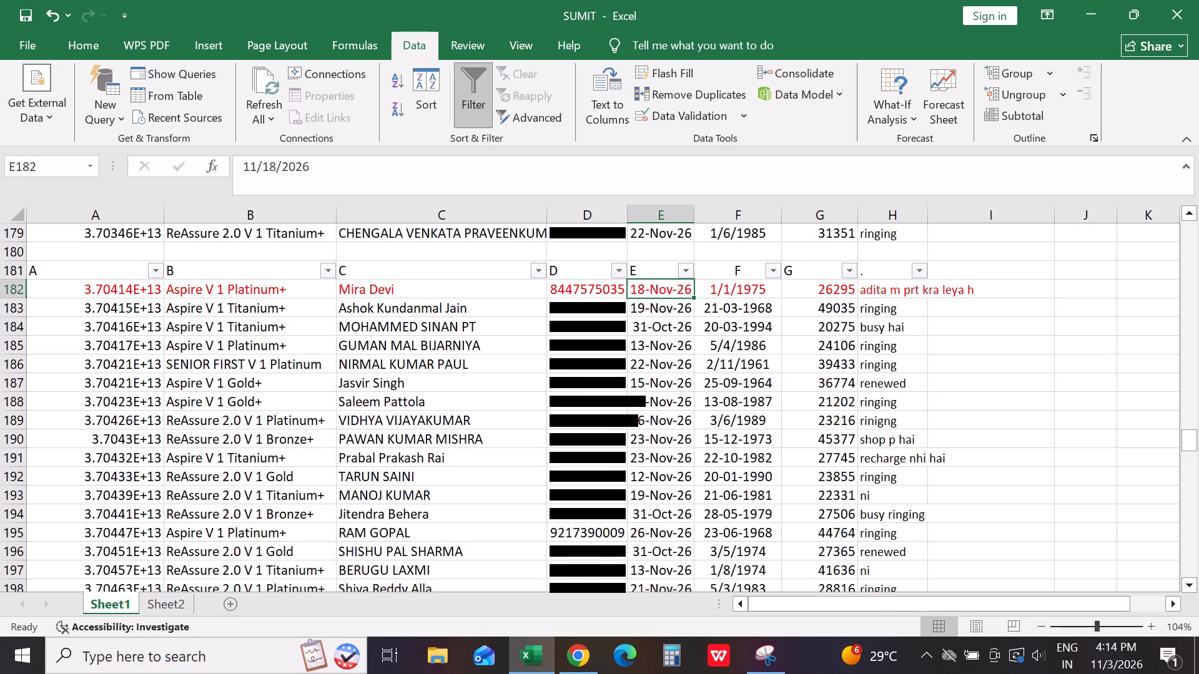
Examine the call outcomes in columns H and I from row 182 down into the block headed in row 244.
{"action": "scroll", "coordinate": [659, 366], "scroll_direction": "down", "scroll_amount": 4}
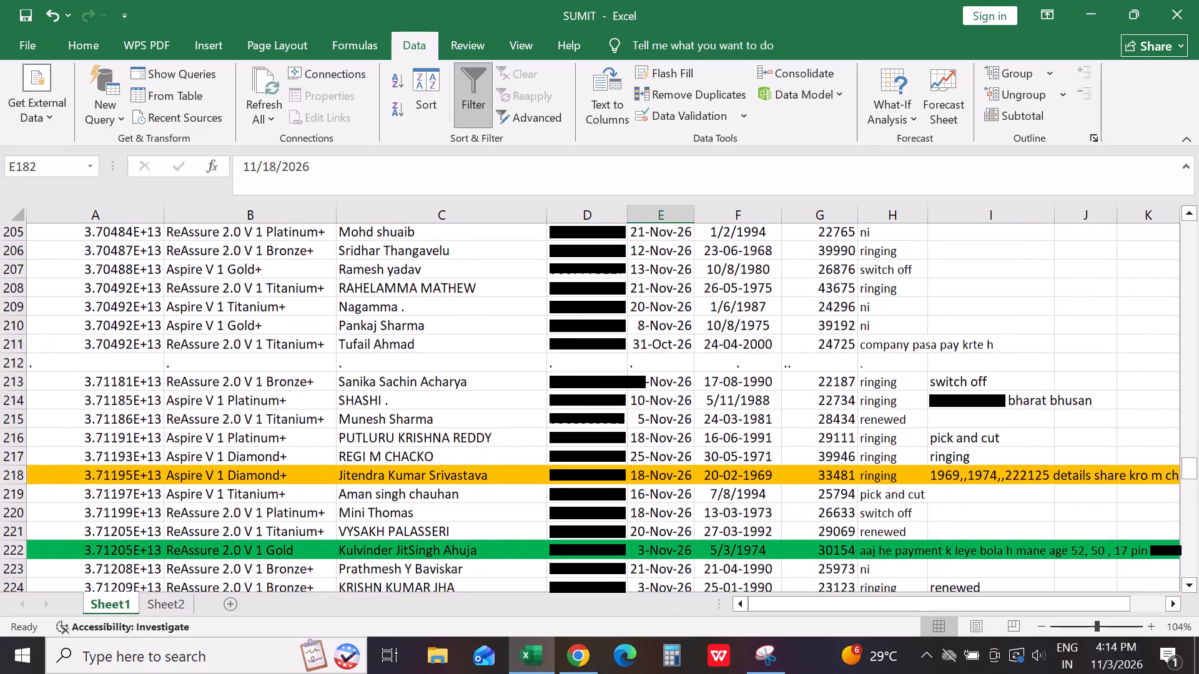
{"action": "scroll", "coordinate": [659, 366], "scroll_direction": "down", "scroll_amount": 2}
{"action": "scroll", "coordinate": [659, 366], "scroll_direction": "up", "scroll_amount": 2}
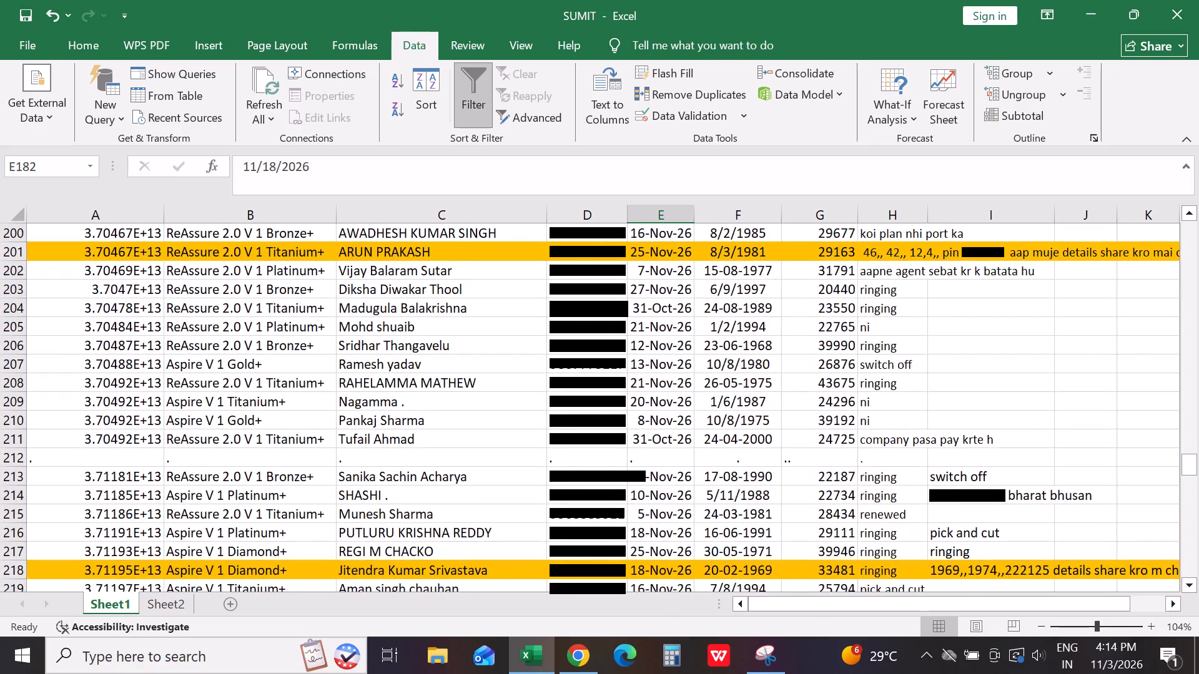
{"action": "scroll", "coordinate": [659, 366], "scroll_direction": "up", "scroll_amount": 1}
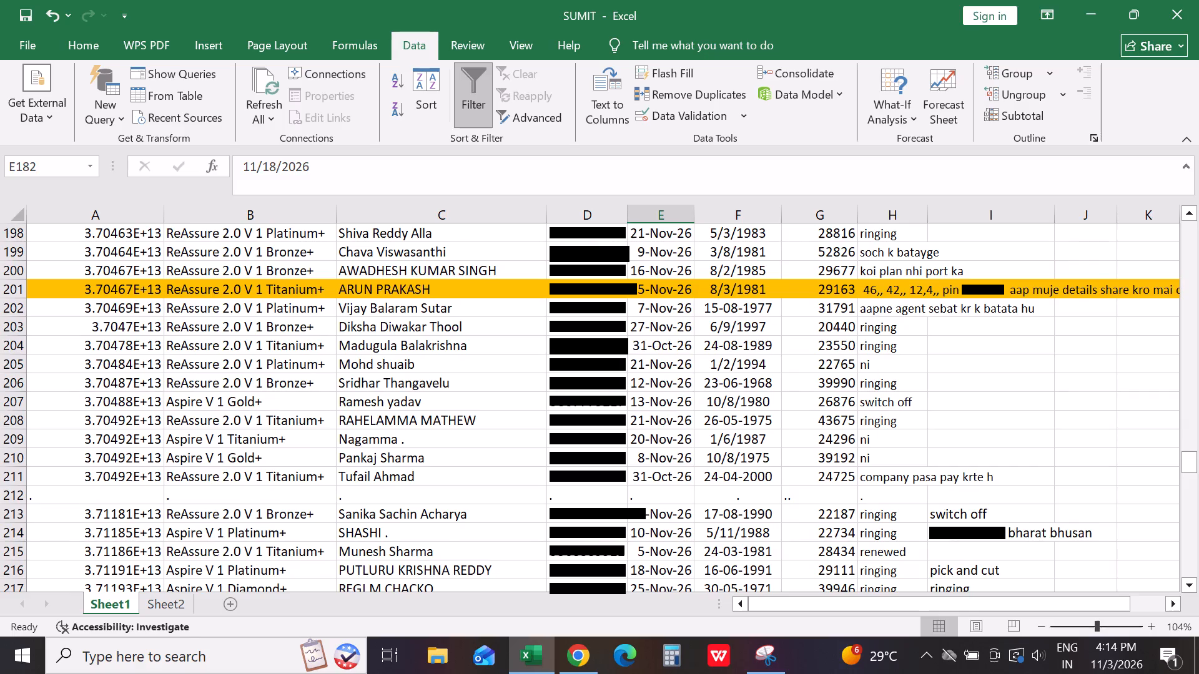
{"action": "scroll", "coordinate": [714, 331], "scroll_direction": "up", "scroll_amount": 4}
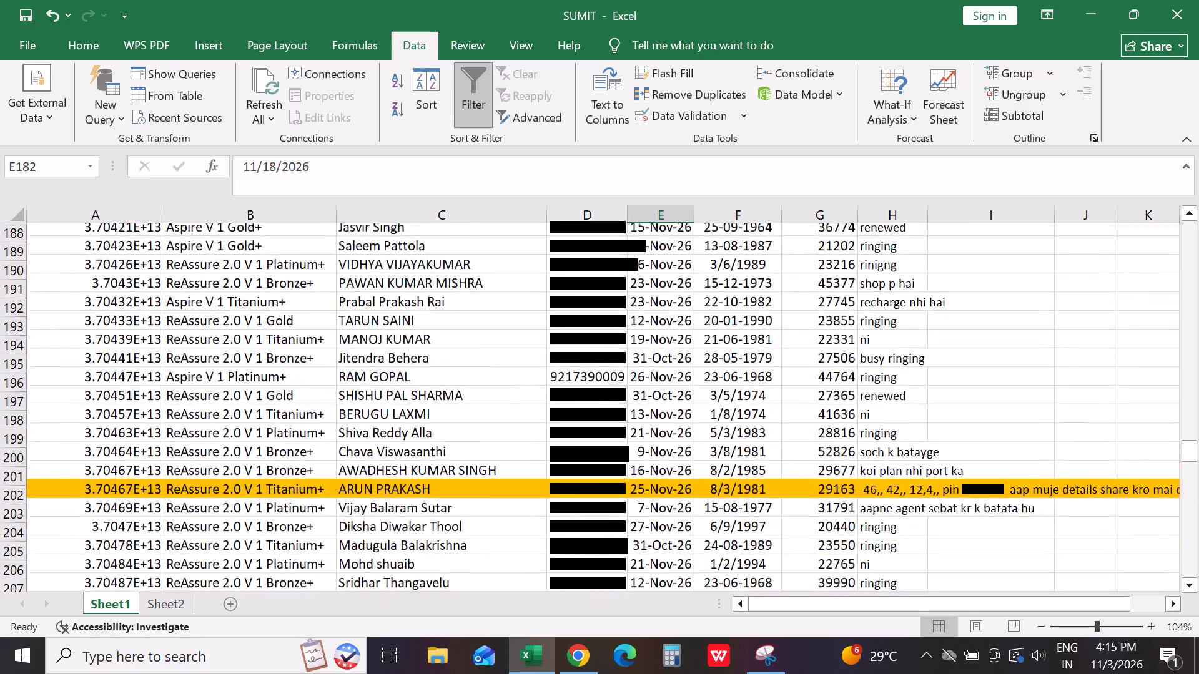
{"action": "scroll", "coordinate": [714, 331], "scroll_direction": "up", "scroll_amount": 2}
{"action": "scroll", "coordinate": [714, 331], "scroll_direction": "down", "scroll_amount": 5}
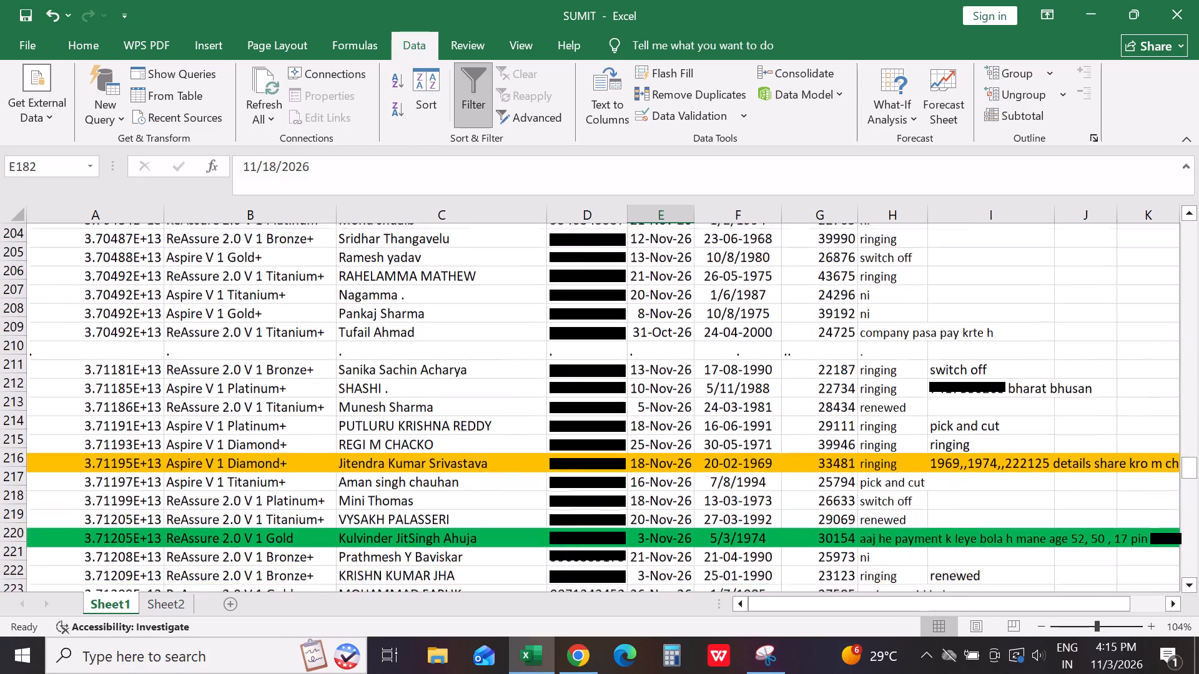
{"action": "scroll", "coordinate": [714, 331], "scroll_direction": "down", "scroll_amount": 1}
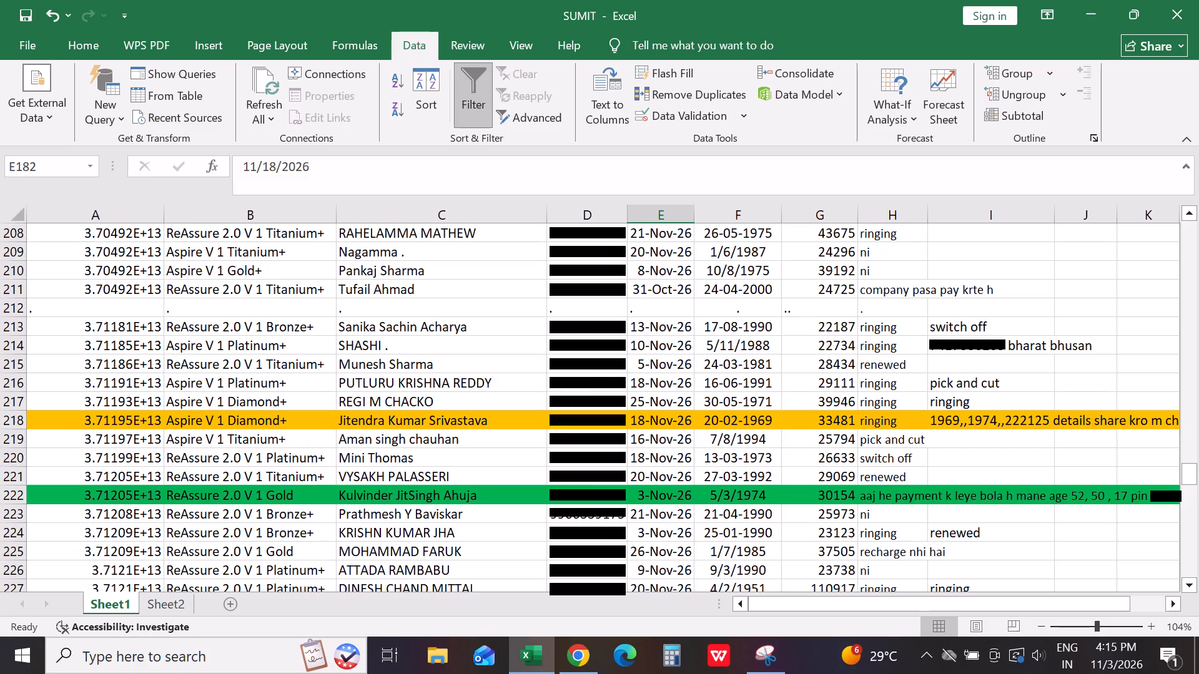
{"action": "scroll", "coordinate": [714, 331], "scroll_direction": "down", "scroll_amount": 2}
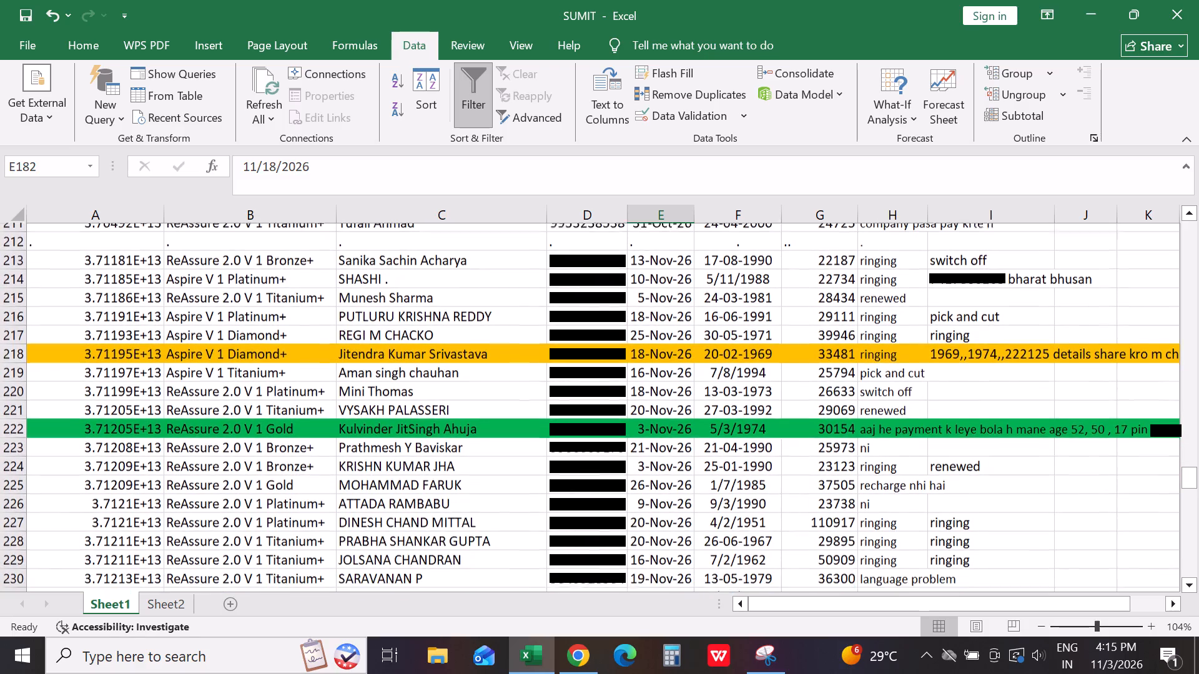
{"action": "scroll", "coordinate": [714, 331], "scroll_direction": "down", "scroll_amount": 2}
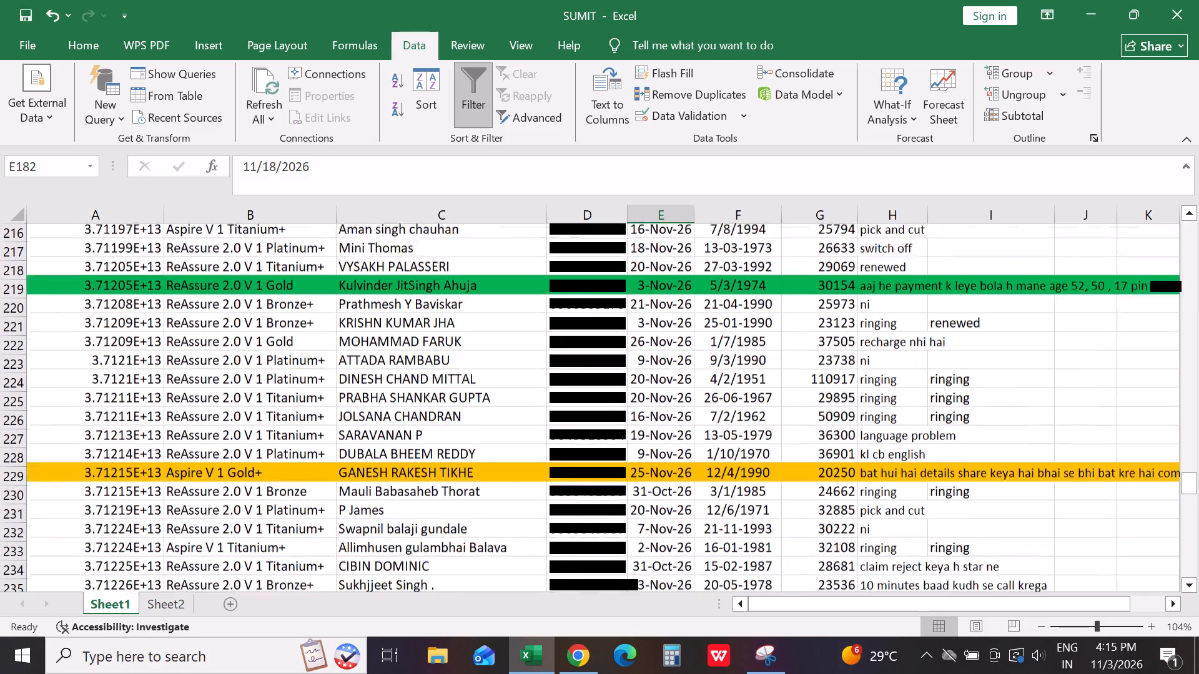
{"action": "scroll", "coordinate": [714, 331], "scroll_direction": "down", "scroll_amount": 3}
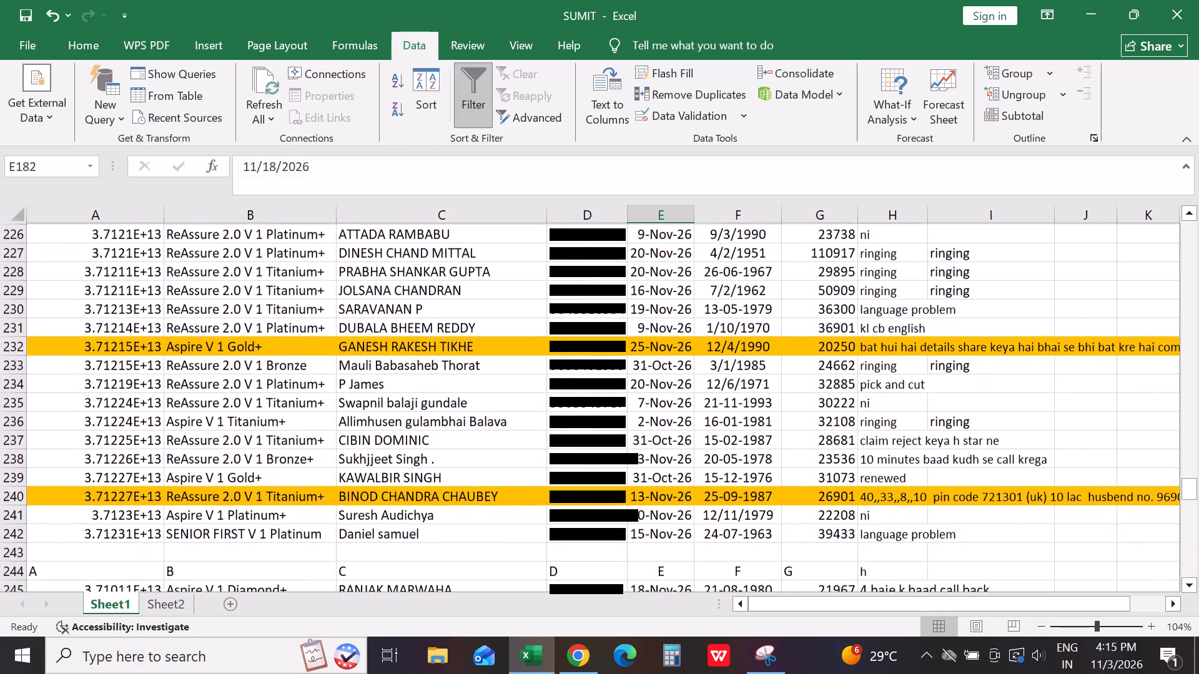
{"action": "scroll", "coordinate": [714, 331], "scroll_direction": "down", "scroll_amount": 3}
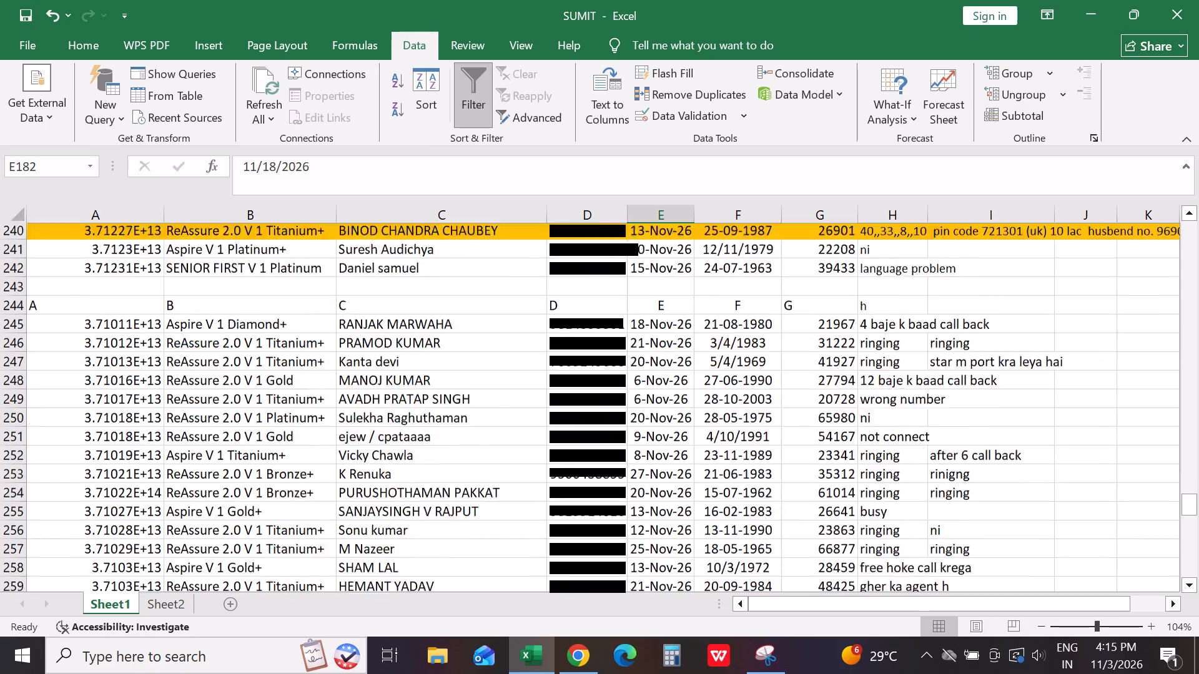
{"action": "scroll", "coordinate": [714, 331], "scroll_direction": "down", "scroll_amount": 2}
Examine the call outcomes in columns H and I back up to row 213 and check that record's column D entry.
{"action": "scroll", "coordinate": [714, 331], "scroll_direction": "up", "scroll_amount": 2}
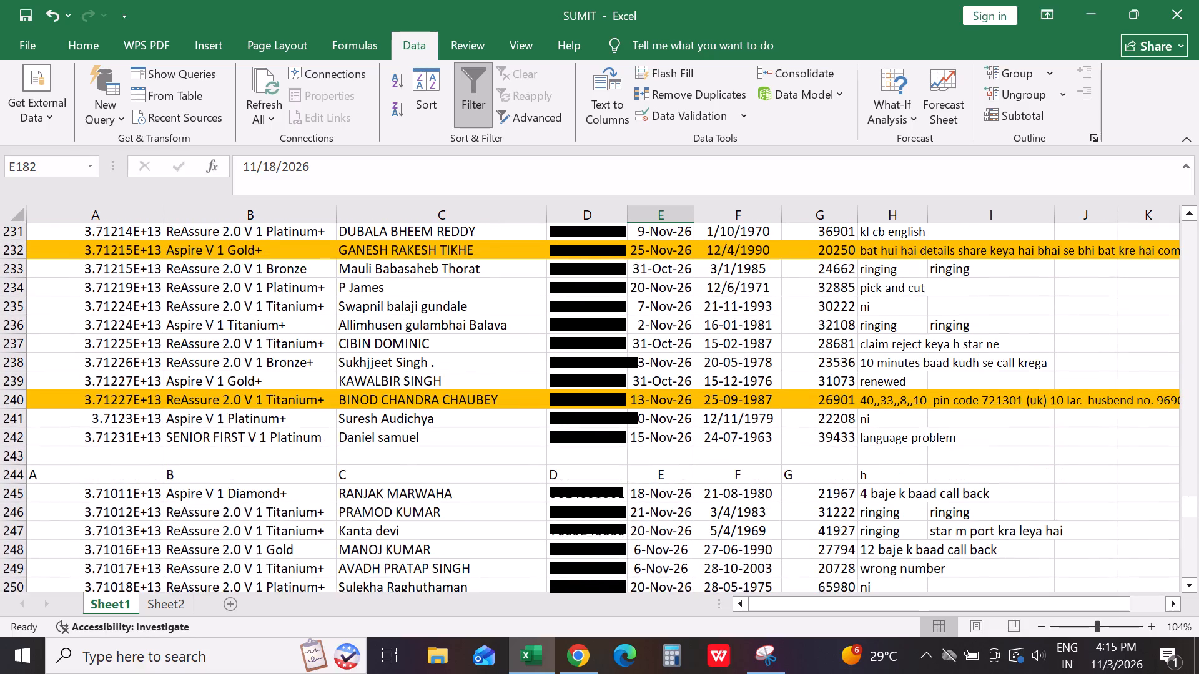
{"action": "scroll", "coordinate": [714, 331], "scroll_direction": "up", "scroll_amount": 1}
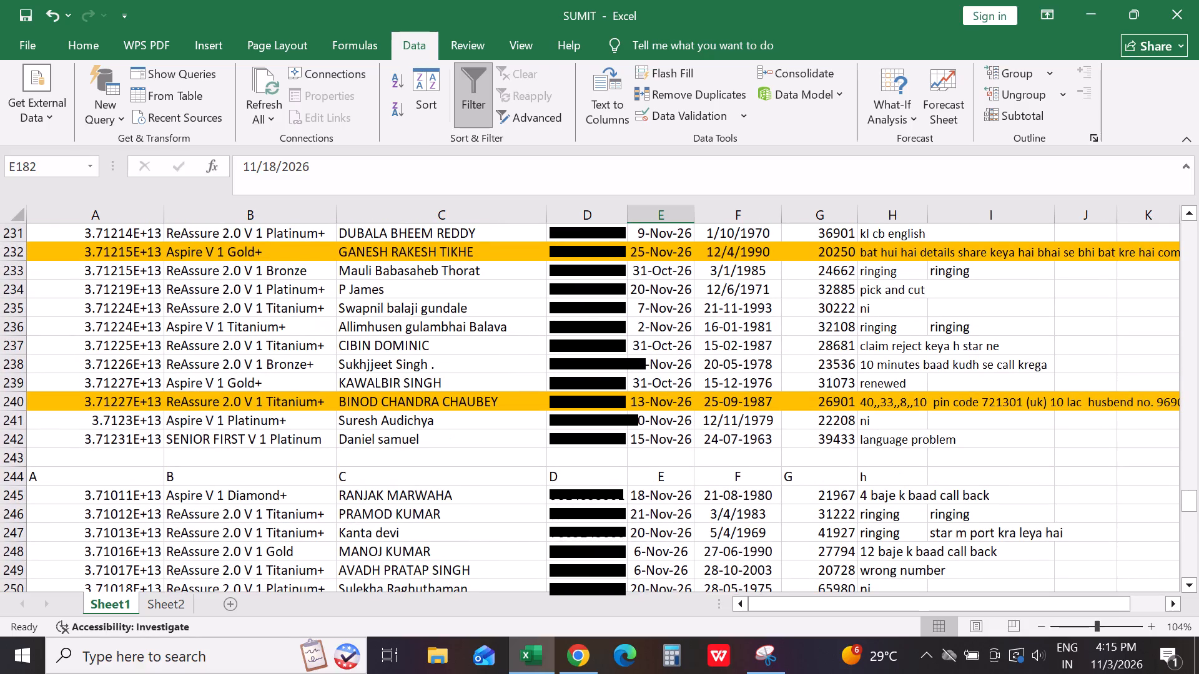
{"action": "scroll", "coordinate": [714, 331], "scroll_direction": "up", "scroll_amount": 1}
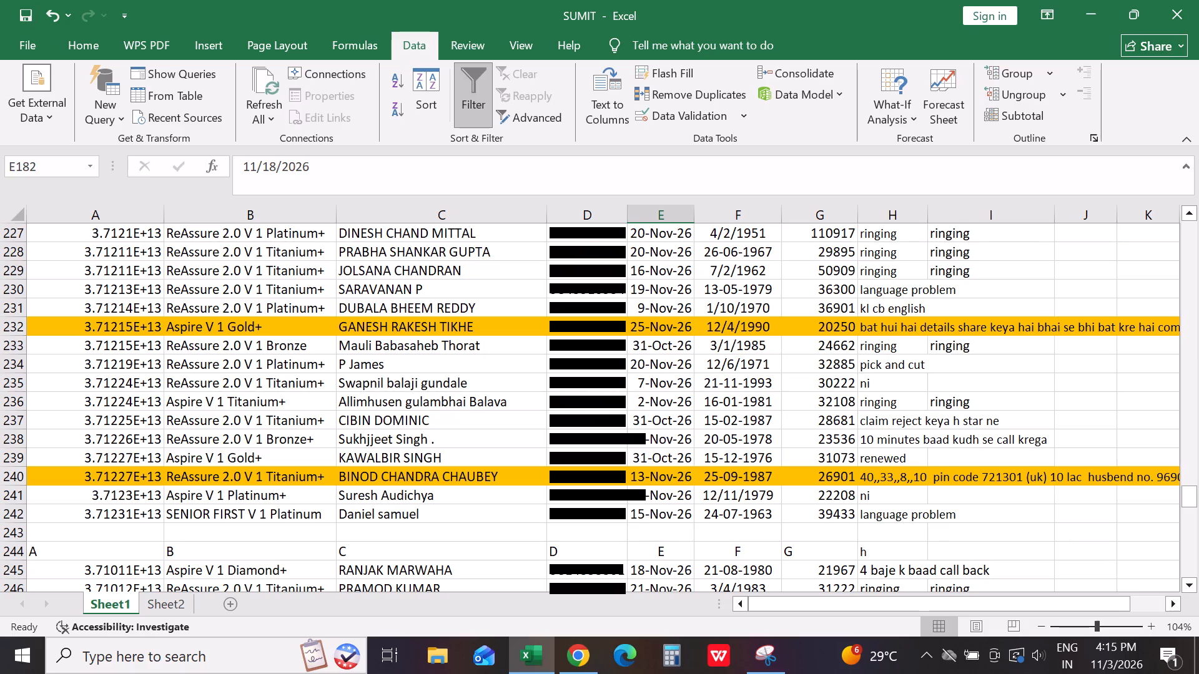
{"action": "scroll", "coordinate": [714, 331], "scroll_direction": "up", "scroll_amount": 1}
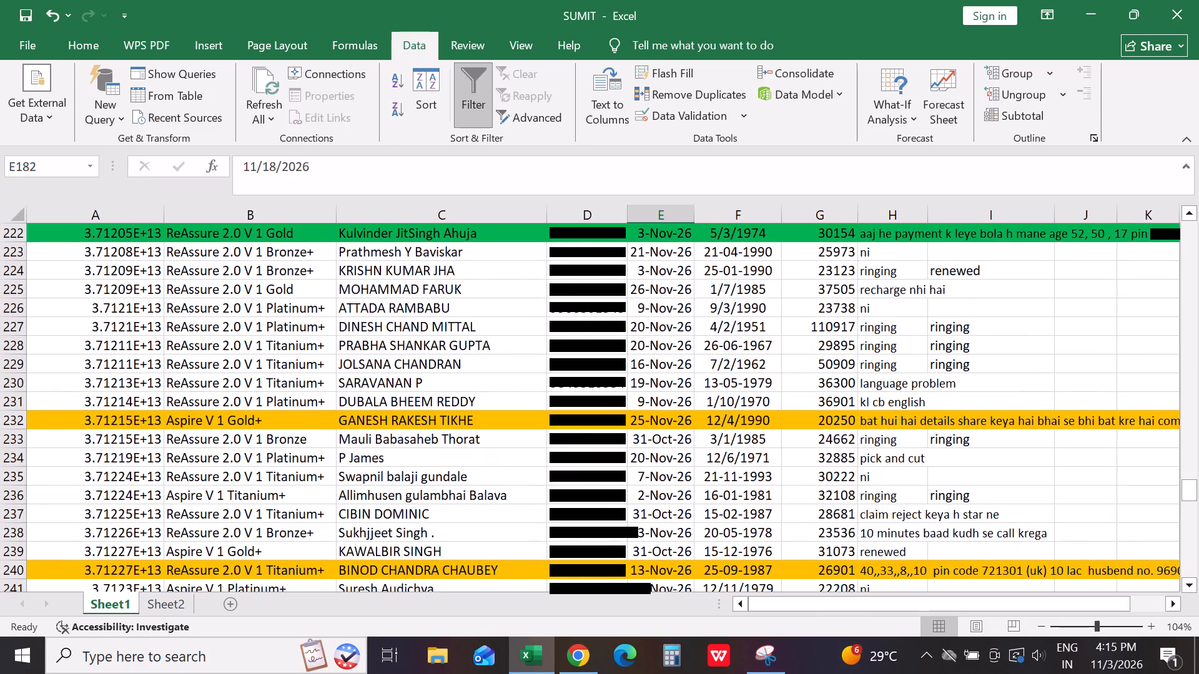
{"action": "scroll", "coordinate": [714, 331], "scroll_direction": "up", "scroll_amount": 3}
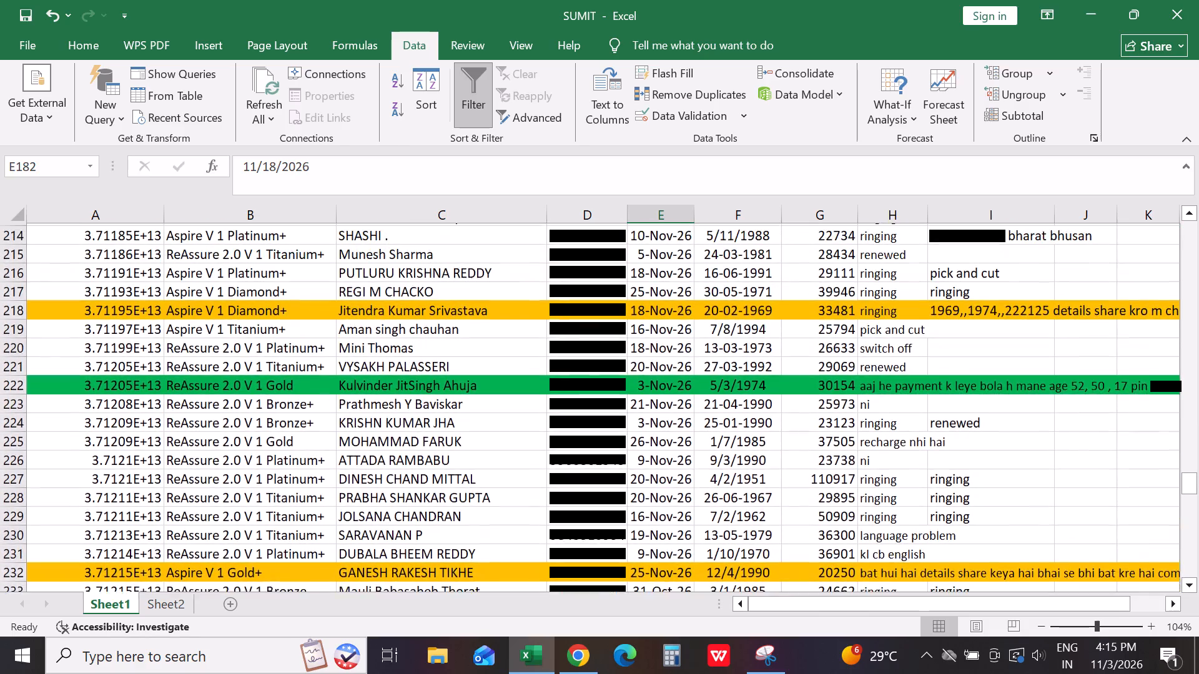
{"action": "scroll", "coordinate": [714, 331], "scroll_direction": "up", "scroll_amount": 3}
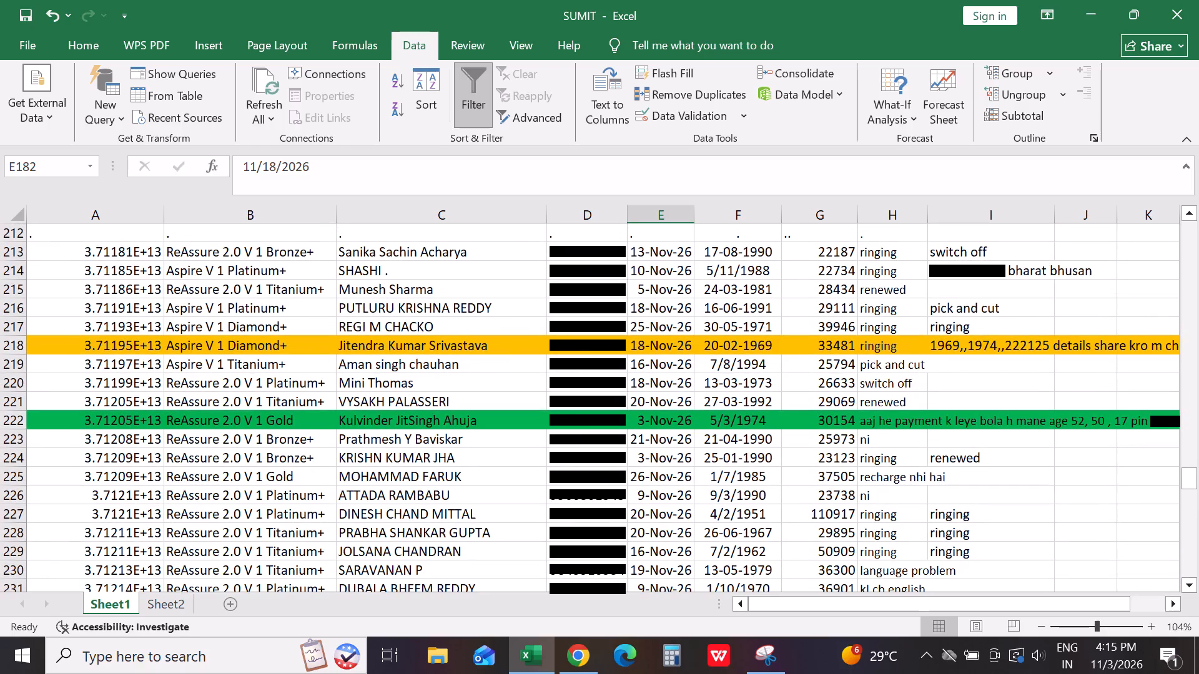
{"action": "left_click", "coordinate": [622, 255]}
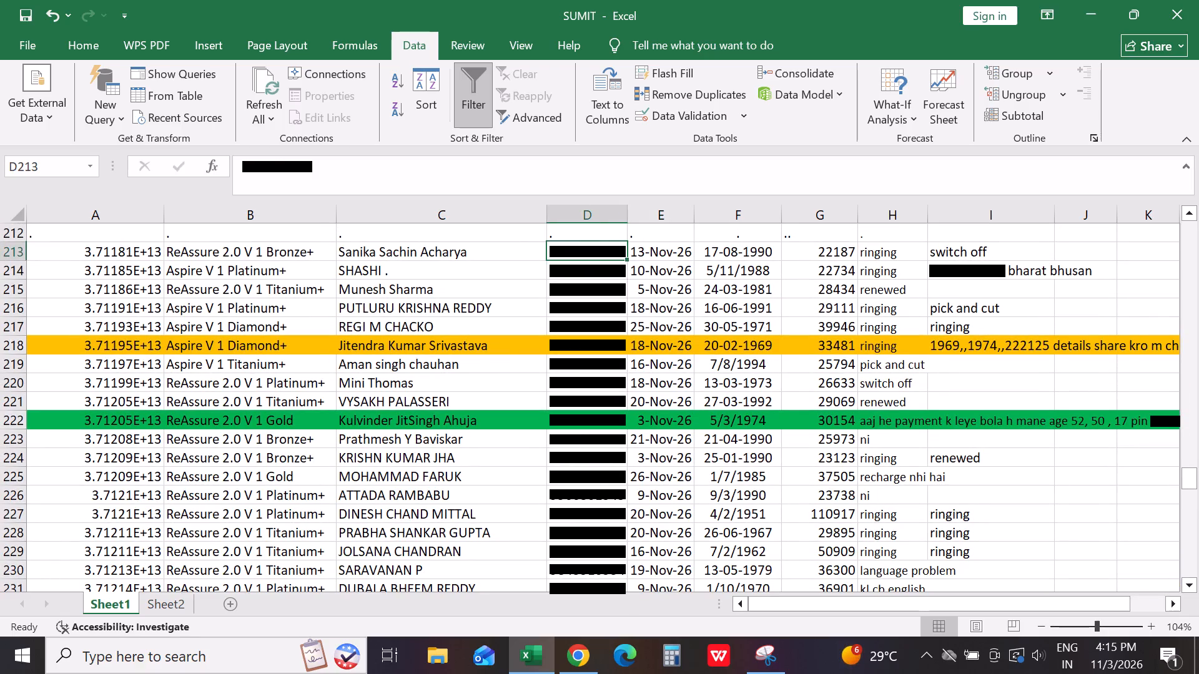
Examine the remarks and highlighted follow-ups from row 213 down to the end of the block at row 242.
{"action": "scroll", "coordinate": [638, 409], "scroll_direction": "down", "scroll_amount": 1}
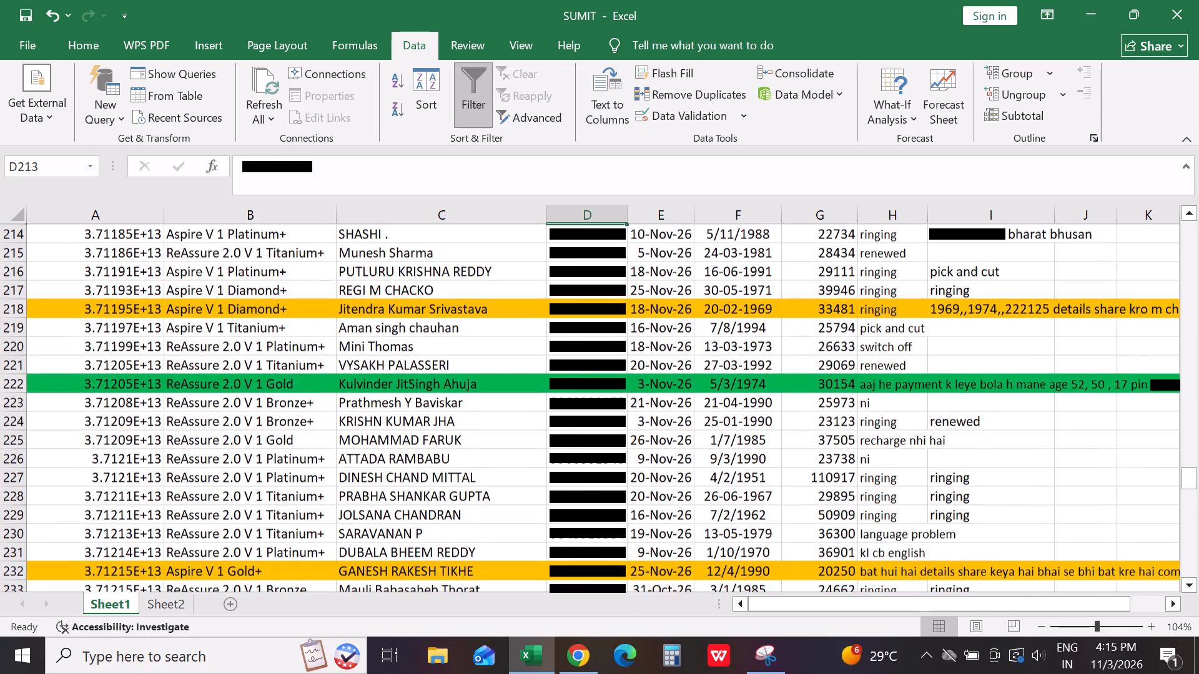
{"action": "scroll", "coordinate": [638, 409], "scroll_direction": "down", "scroll_amount": 3}
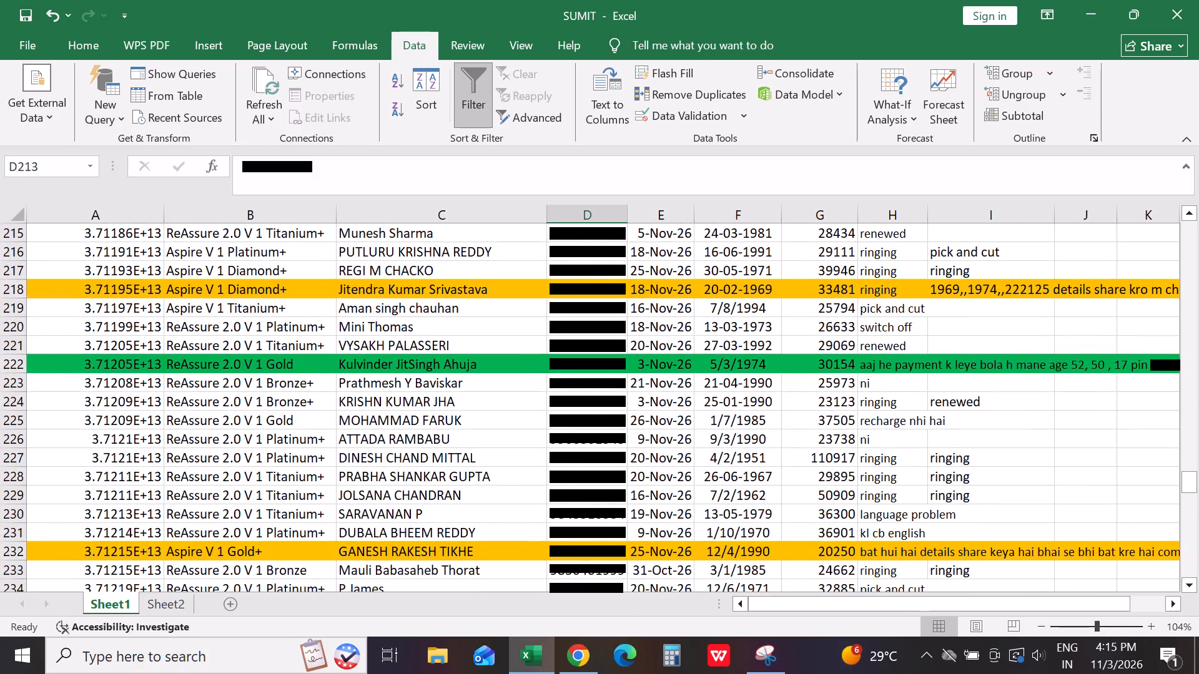
{"action": "scroll", "coordinate": [638, 409], "scroll_direction": "down", "scroll_amount": 2}
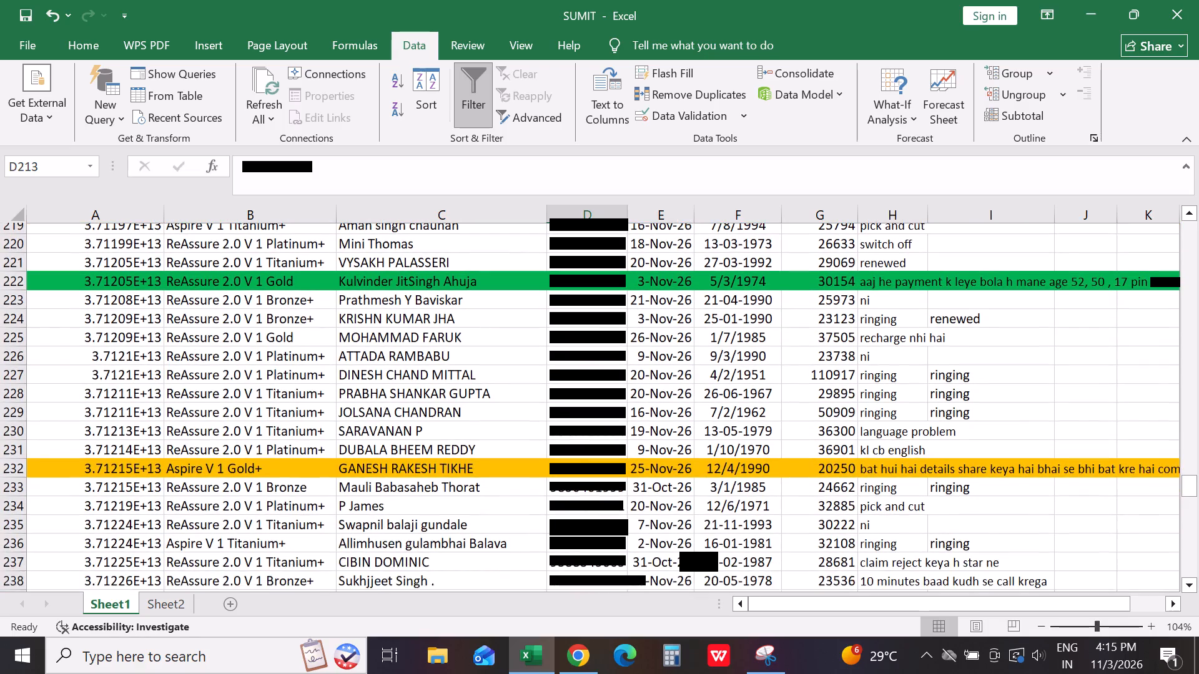
{"action": "scroll", "coordinate": [638, 409], "scroll_direction": "down", "scroll_amount": 2}
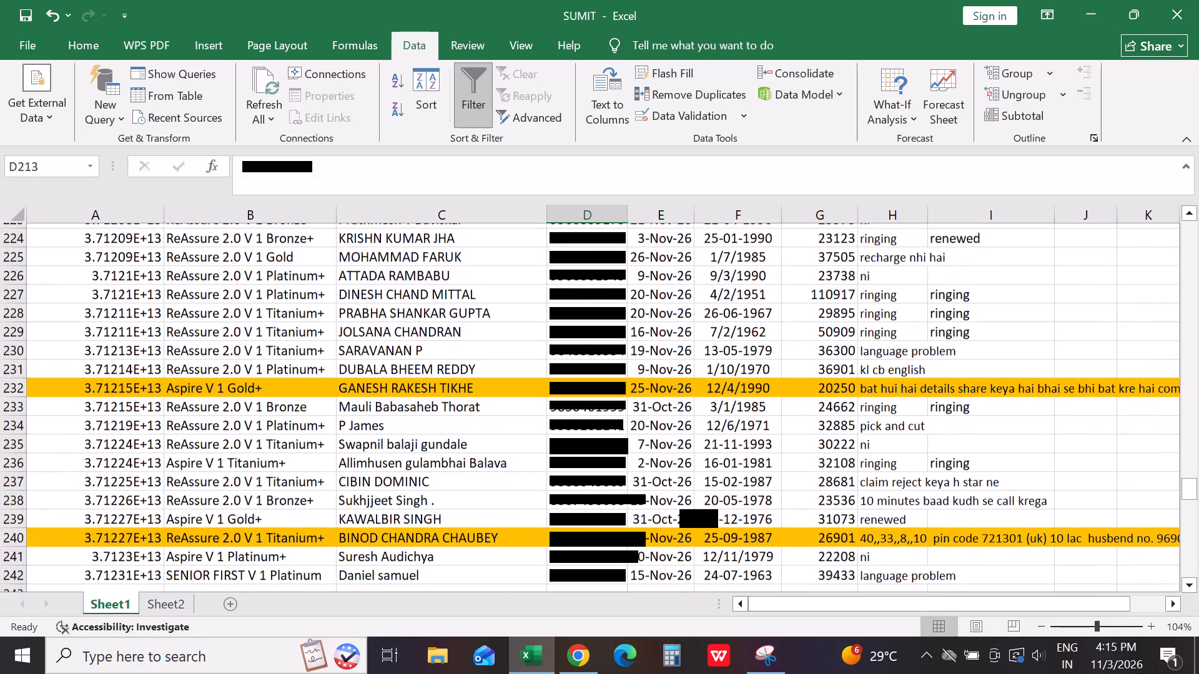
{"action": "scroll", "coordinate": [638, 409], "scroll_direction": "down", "scroll_amount": 3}
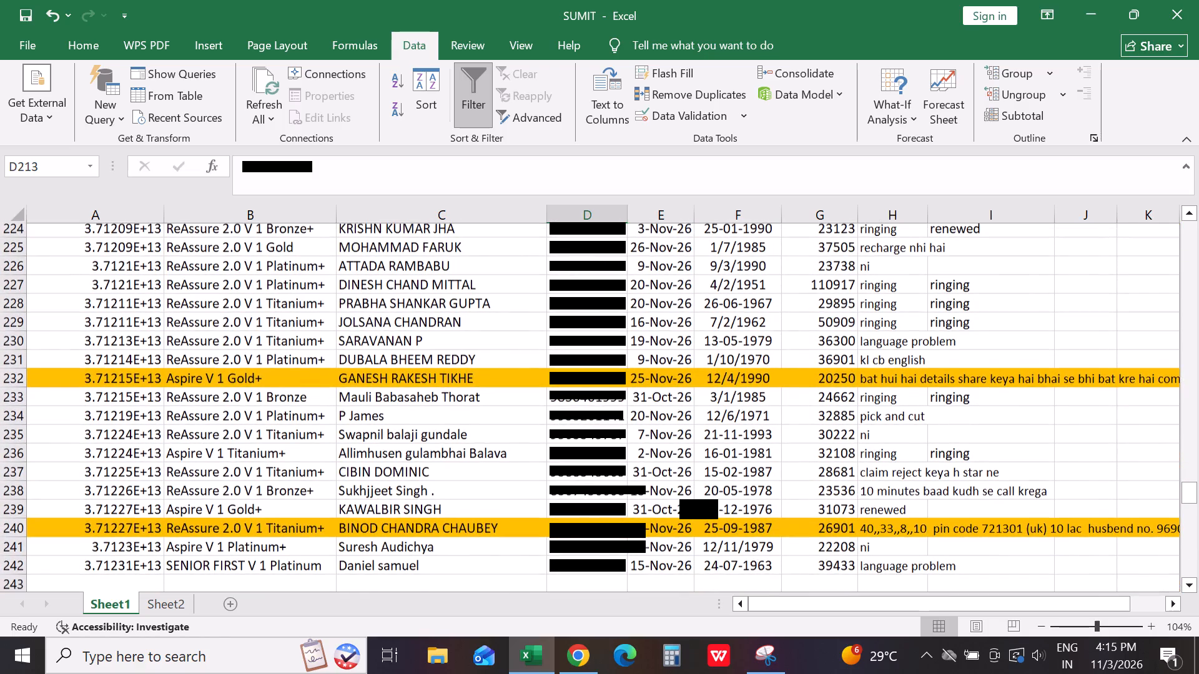
{"action": "scroll", "coordinate": [638, 409], "scroll_direction": "down", "scroll_amount": 1}
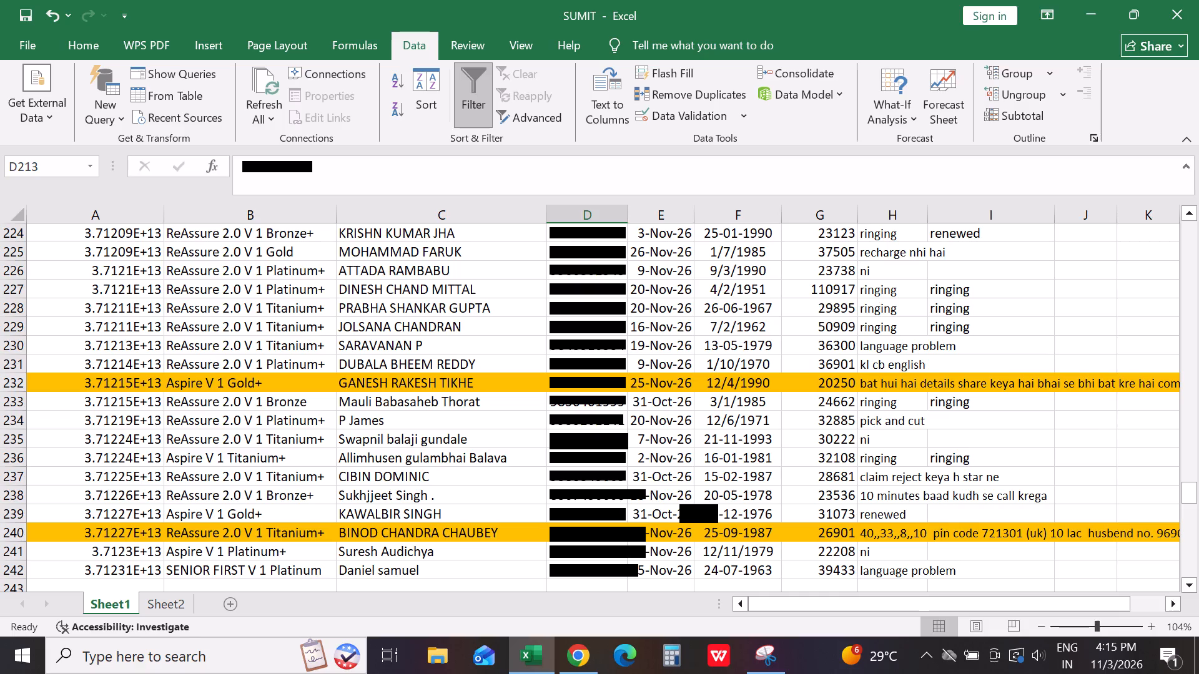
Check the entries in columns B to F of the highlighted follow-up record in row 240.
{"action": "left_click", "coordinate": [536, 539]}
{"action": "left_click", "coordinate": [555, 539]}
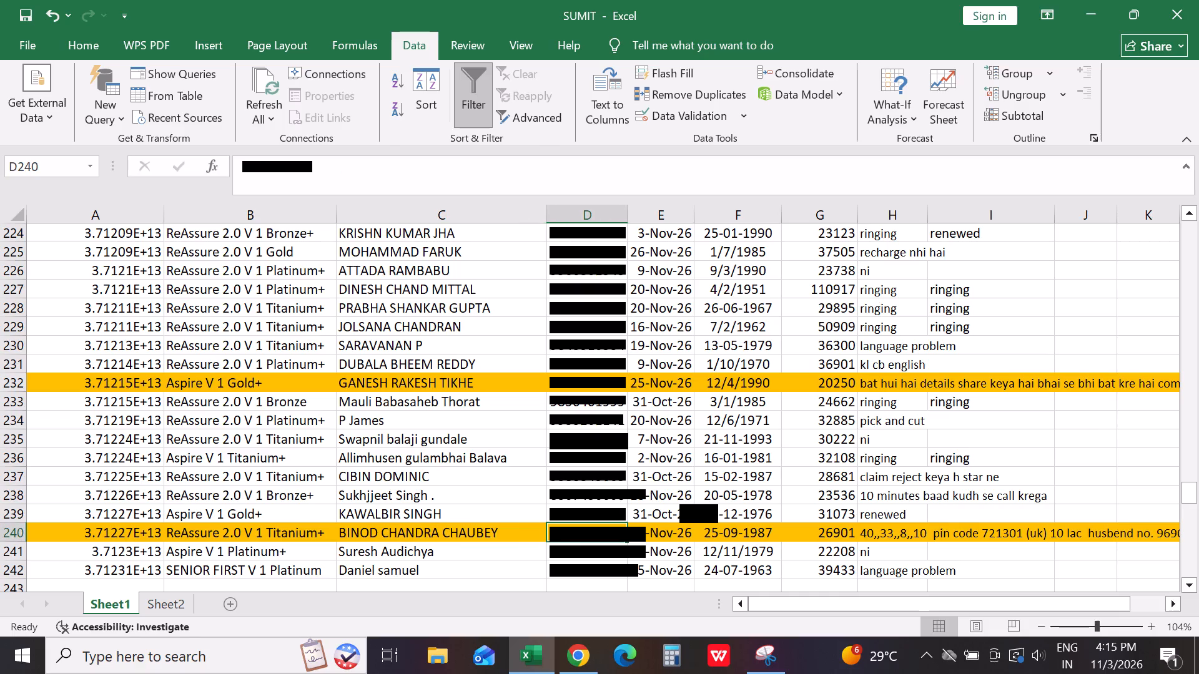
{"action": "left_click", "coordinate": [505, 530]}
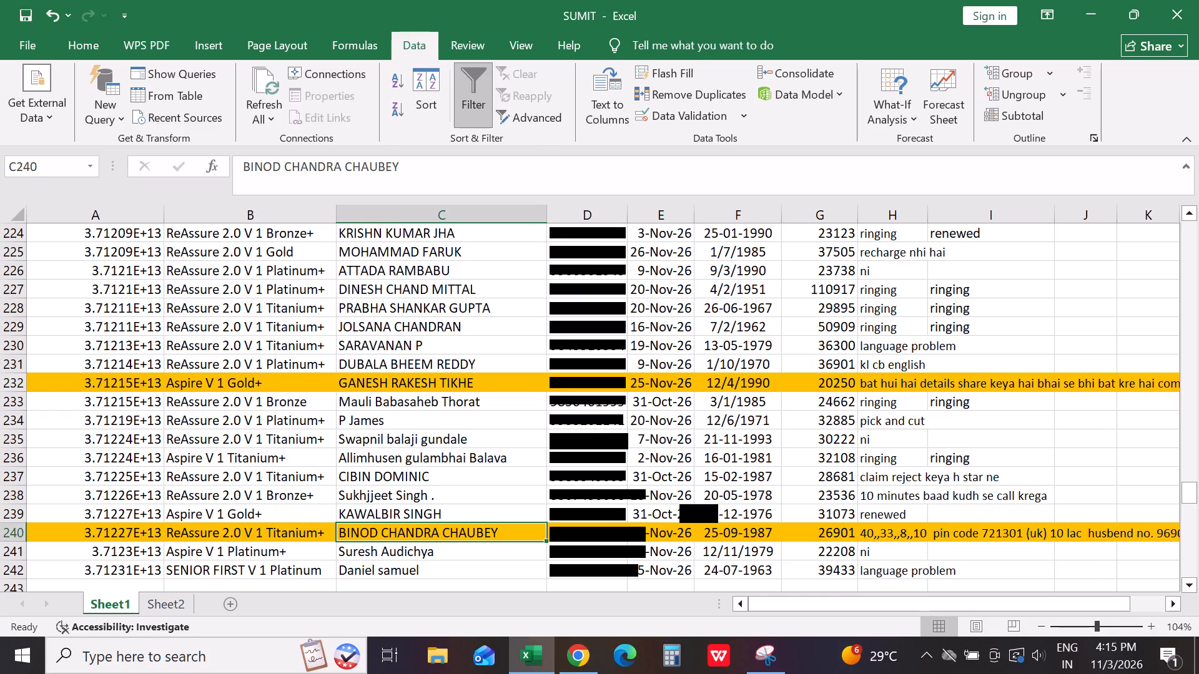
{"action": "left_click", "coordinate": [315, 530]}
{"action": "left_click", "coordinate": [366, 533]}
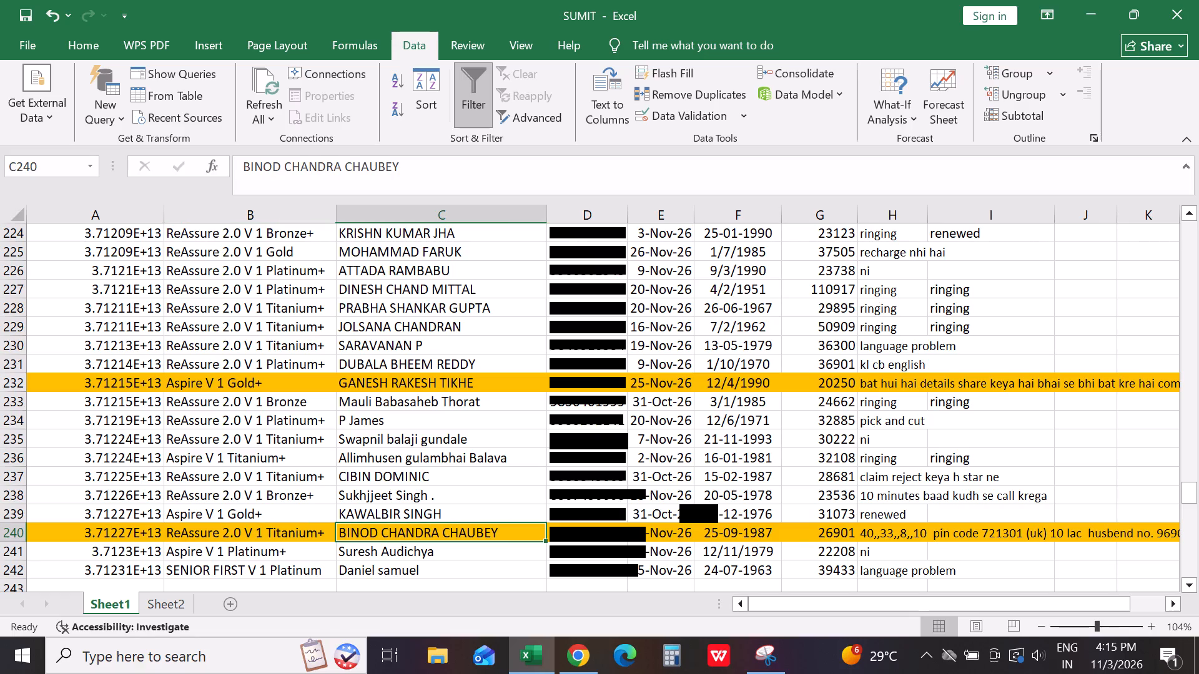
{"action": "left_click", "coordinate": [563, 525]}
{"action": "left_click", "coordinate": [664, 530]}
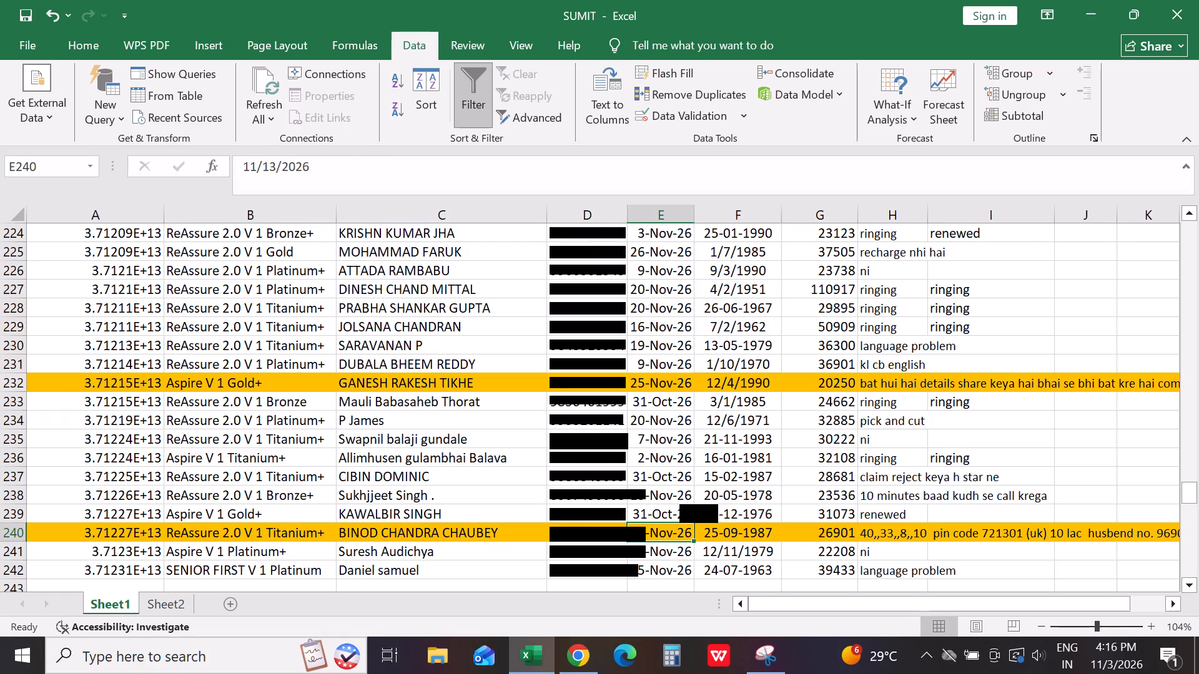
{"action": "left_click", "coordinate": [728, 530]}
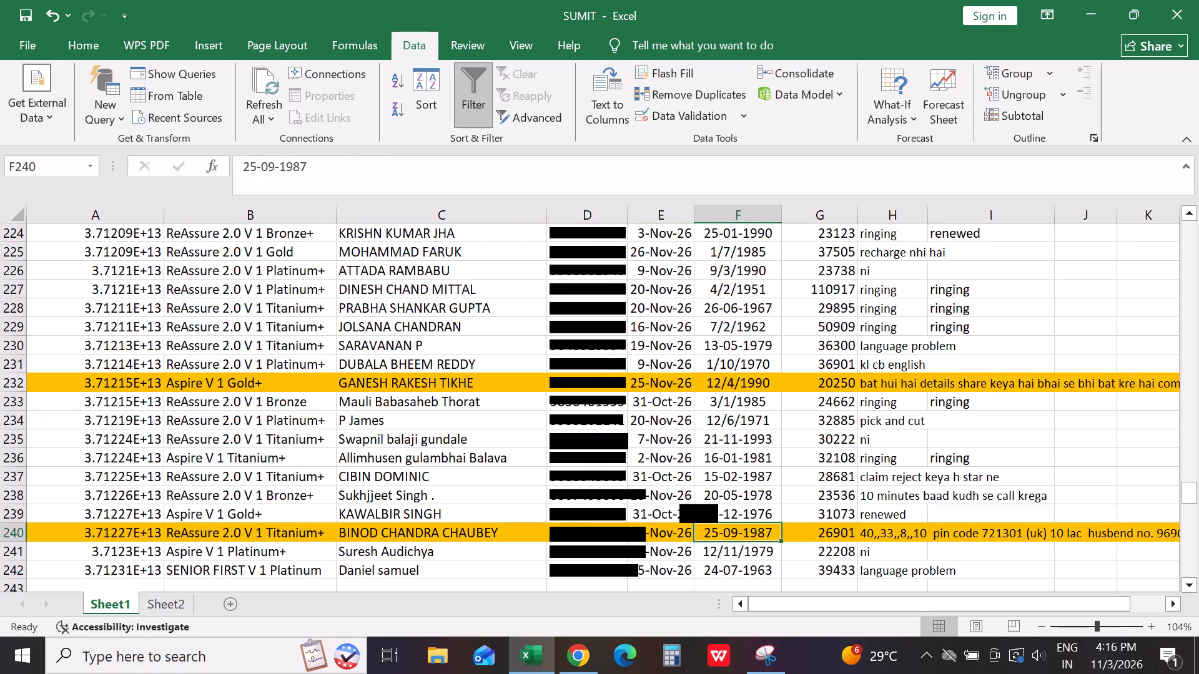
{"action": "left_click", "coordinate": [668, 536]}
{"action": "left_click", "coordinate": [590, 537]}
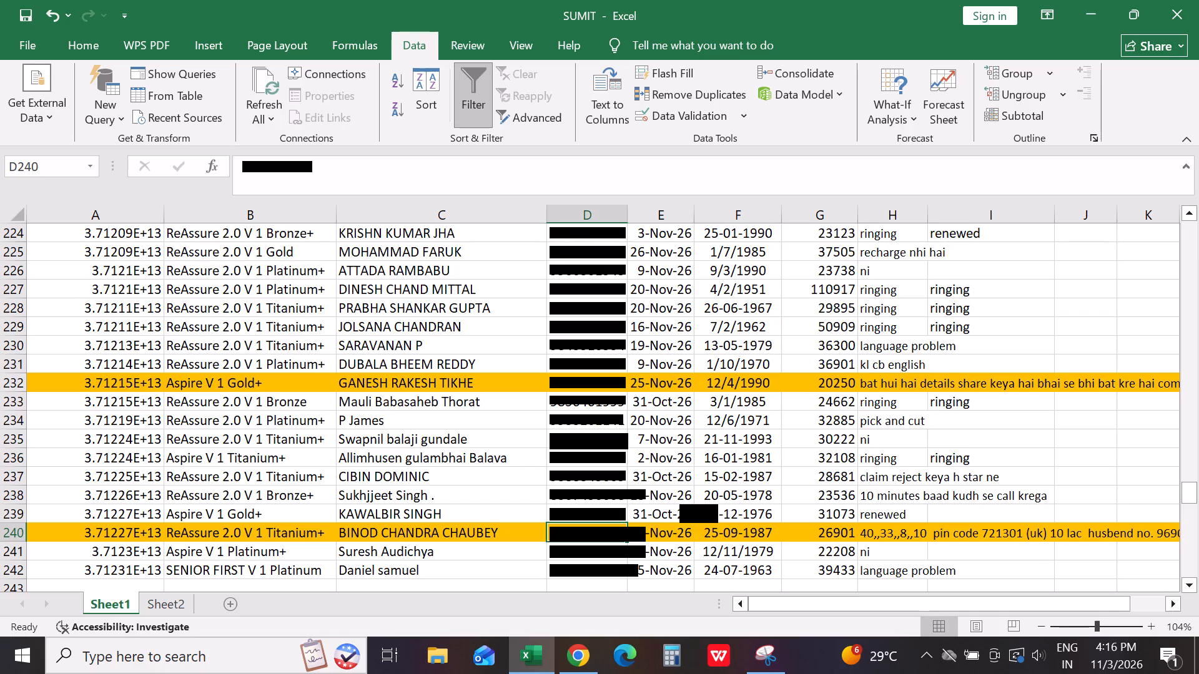
Check the column D entries of the highlighted records in rows 232 and 222.
{"action": "left_click", "coordinate": [590, 379]}
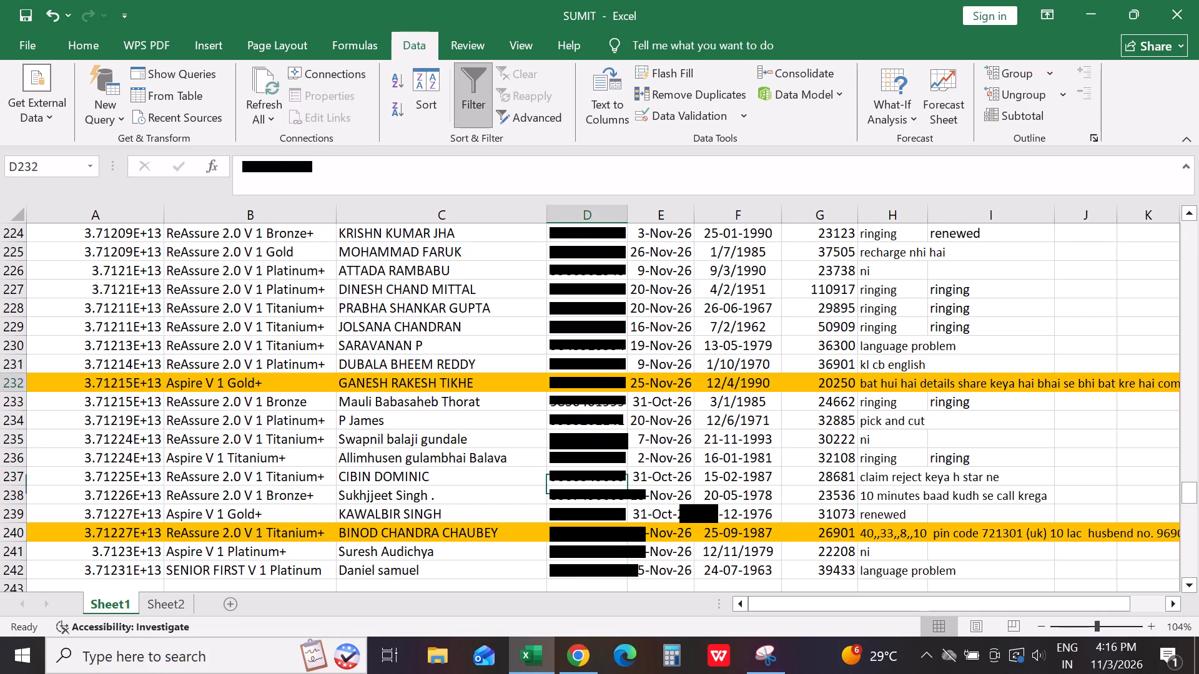
{"action": "scroll", "coordinate": [590, 379], "scroll_direction": "up", "scroll_amount": 1}
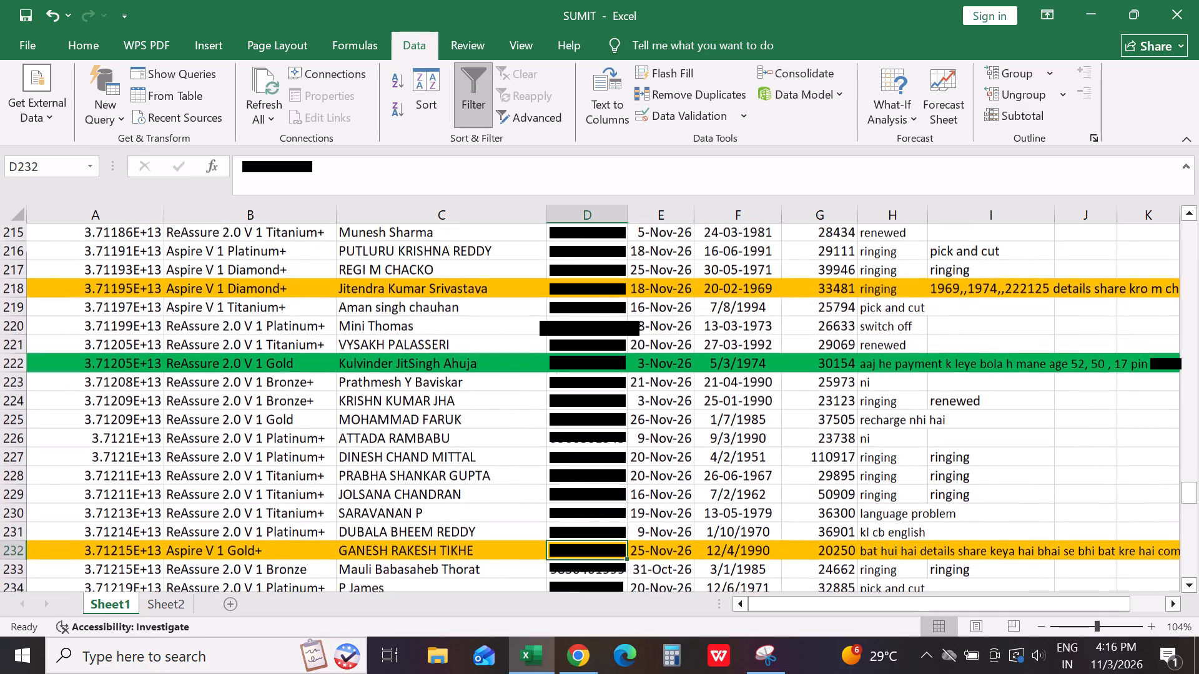
{"action": "left_click", "coordinate": [589, 358]}
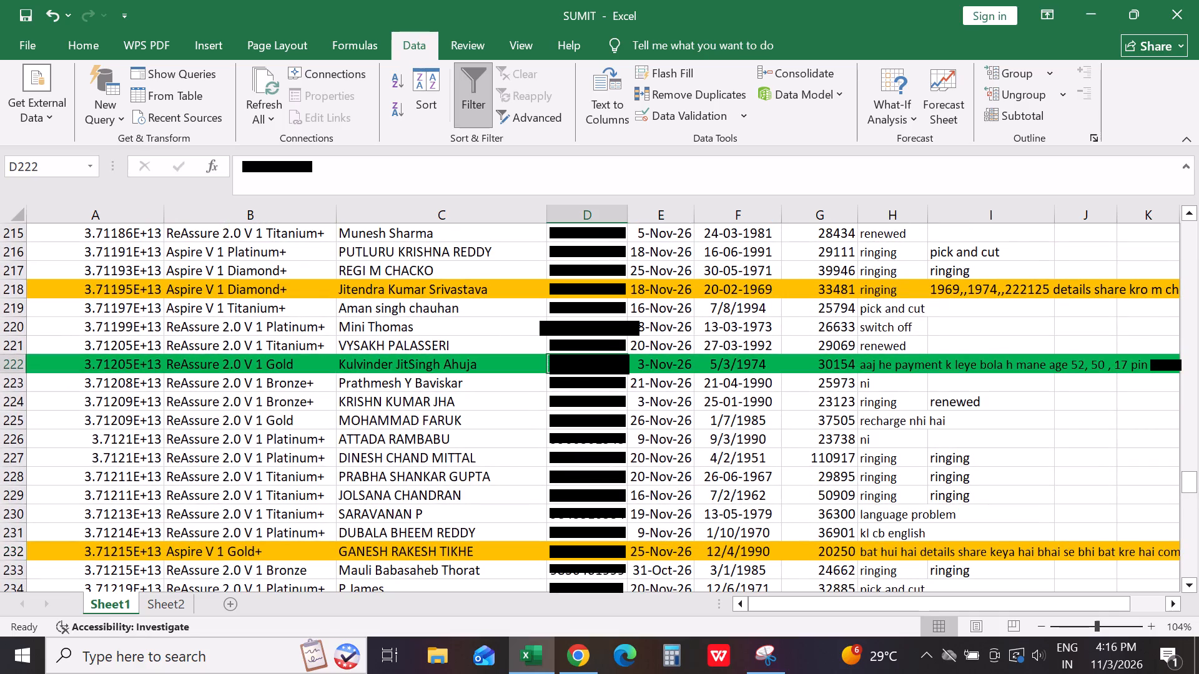
{"action": "scroll", "coordinate": [589, 358], "scroll_direction": "down", "scroll_amount": 1}
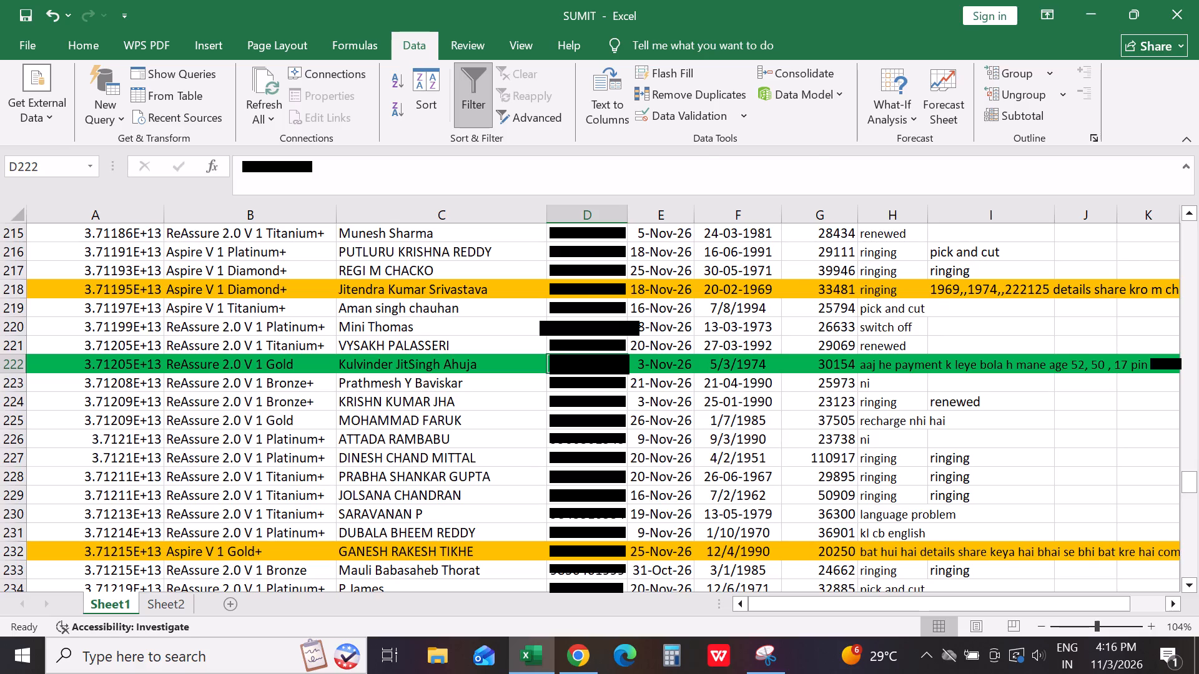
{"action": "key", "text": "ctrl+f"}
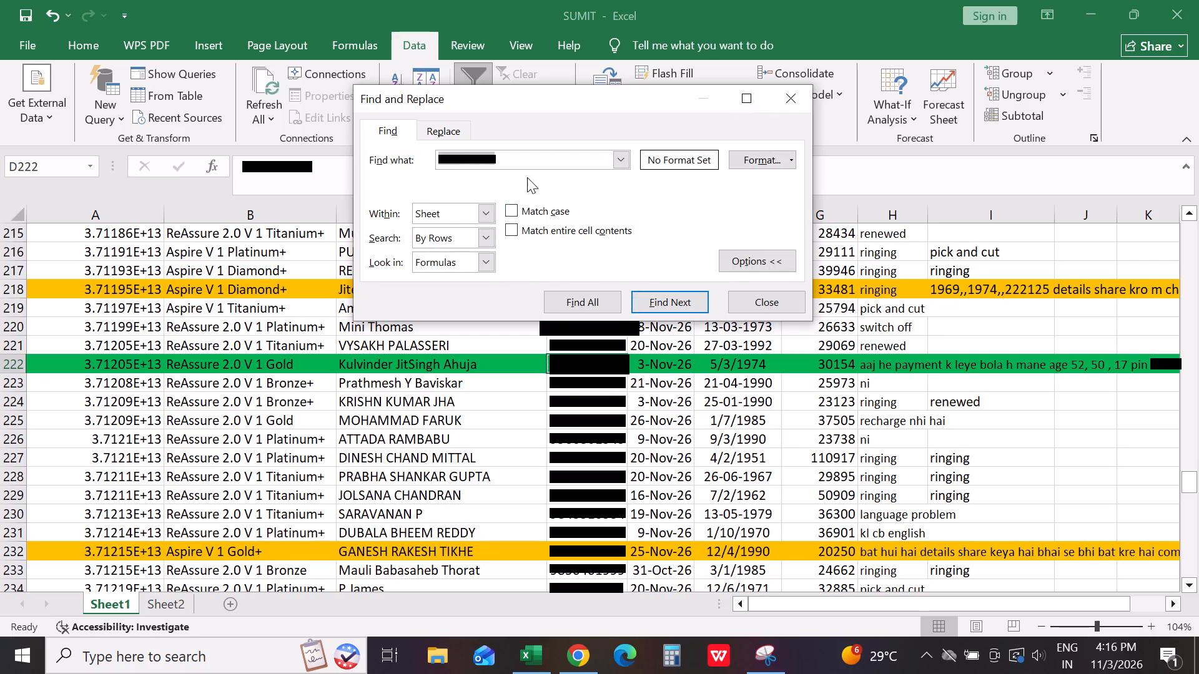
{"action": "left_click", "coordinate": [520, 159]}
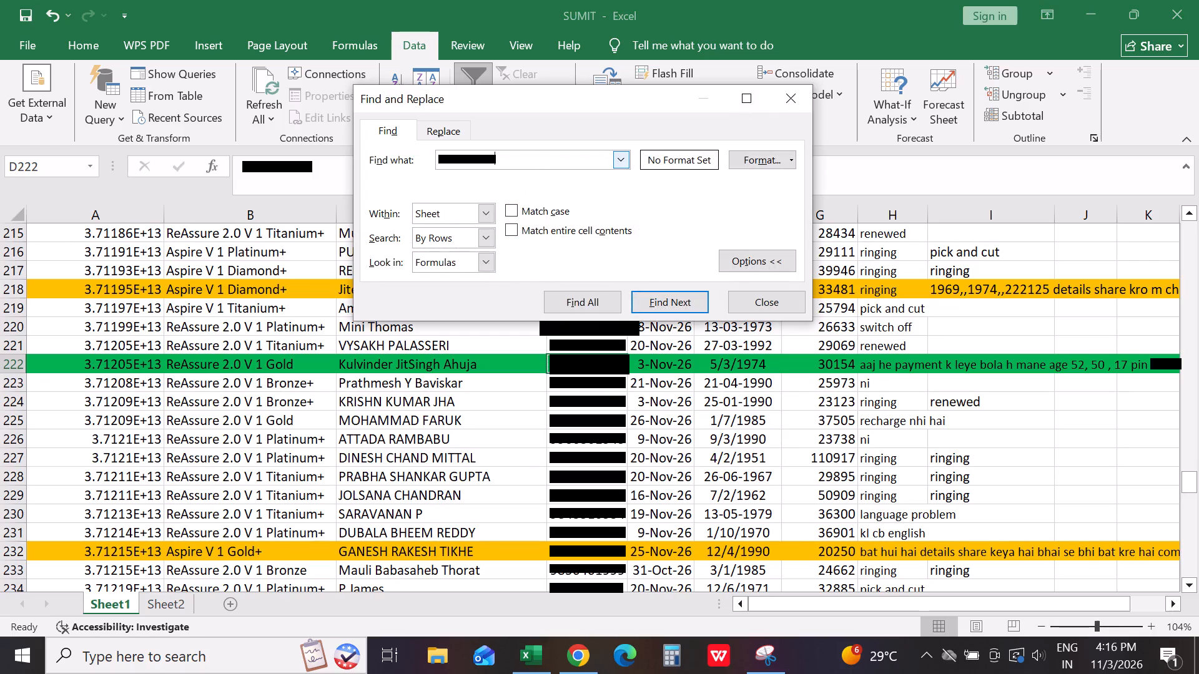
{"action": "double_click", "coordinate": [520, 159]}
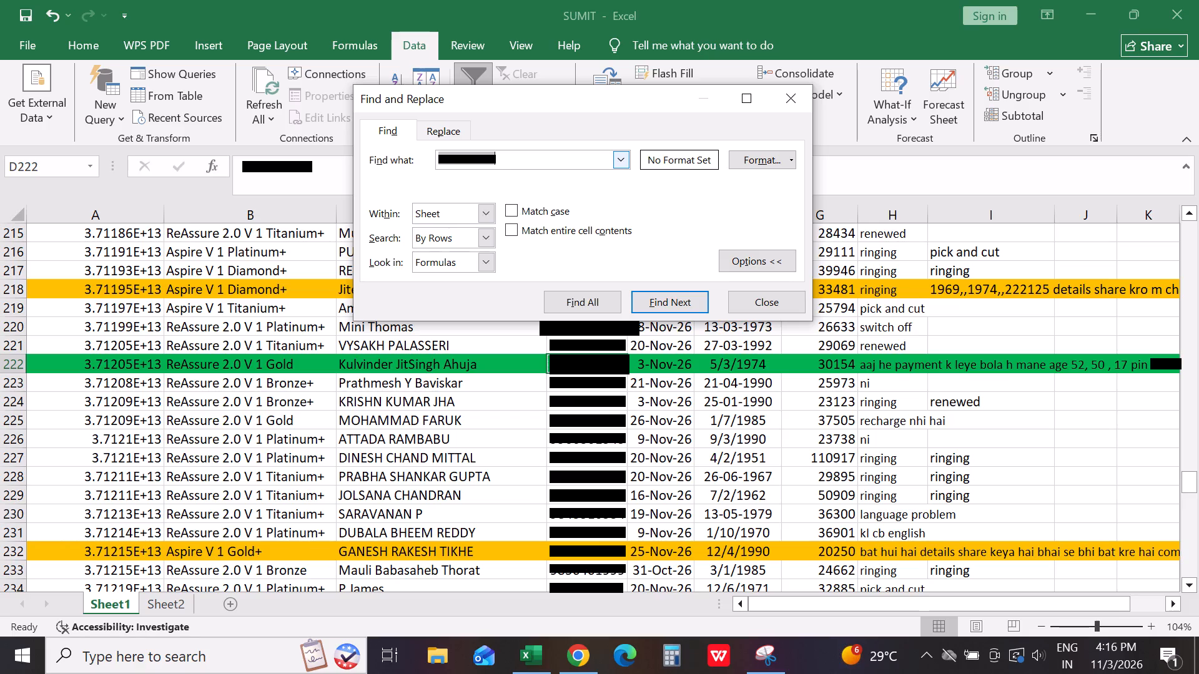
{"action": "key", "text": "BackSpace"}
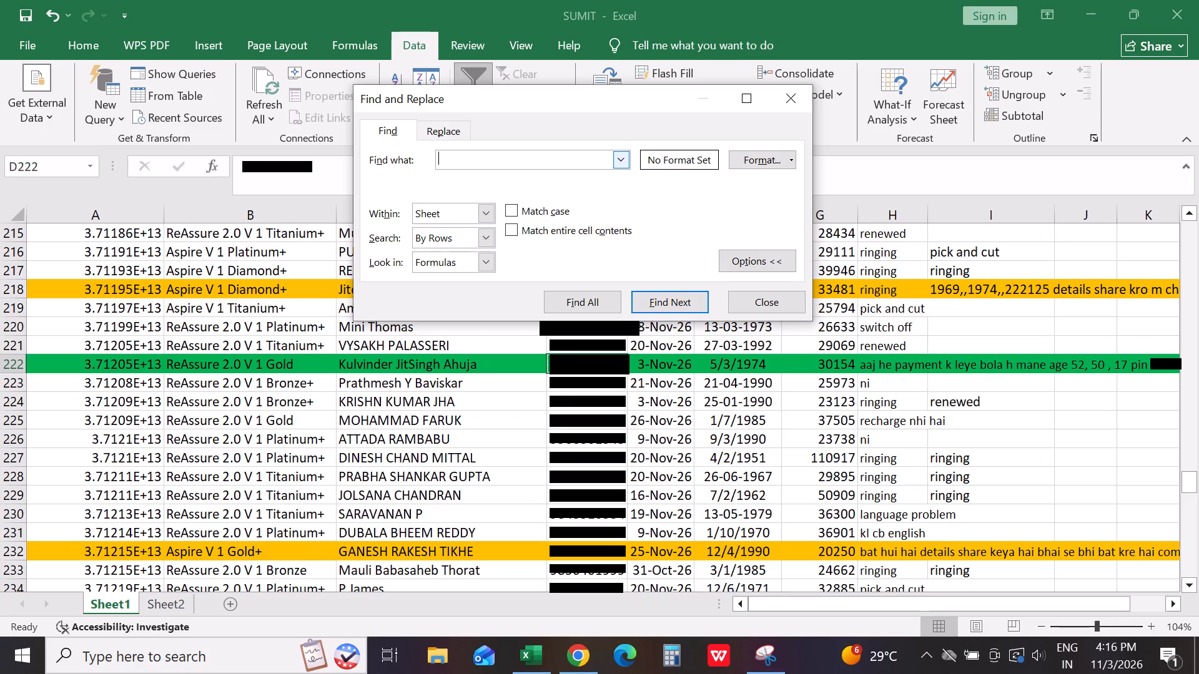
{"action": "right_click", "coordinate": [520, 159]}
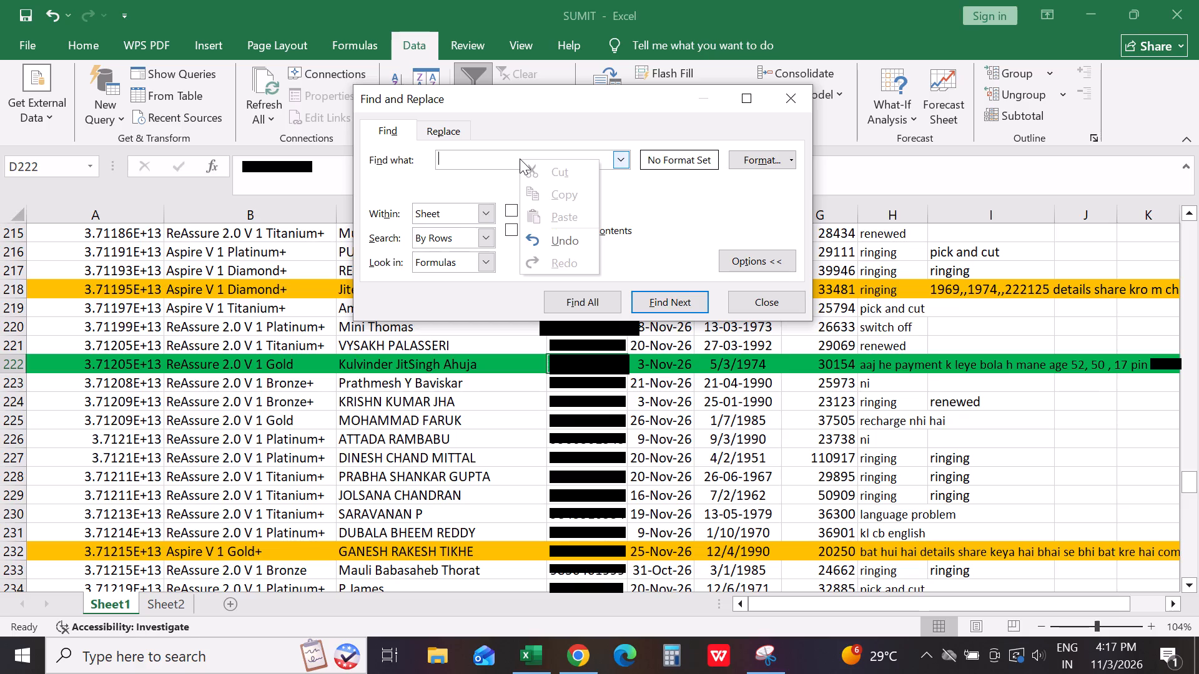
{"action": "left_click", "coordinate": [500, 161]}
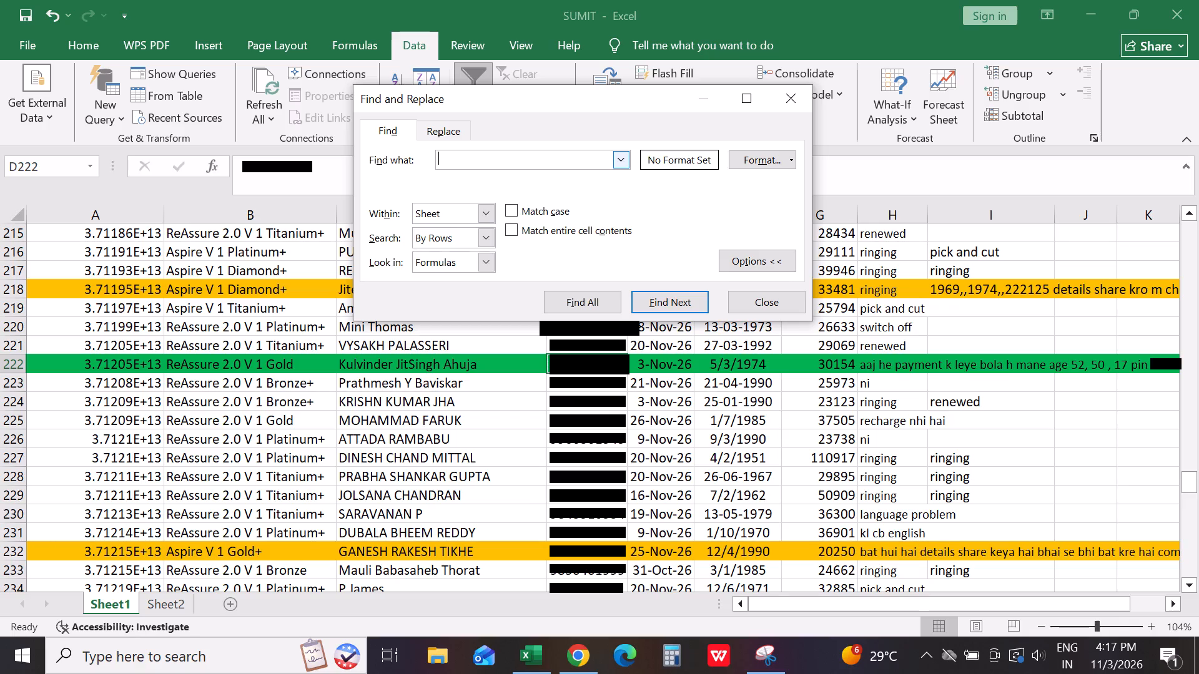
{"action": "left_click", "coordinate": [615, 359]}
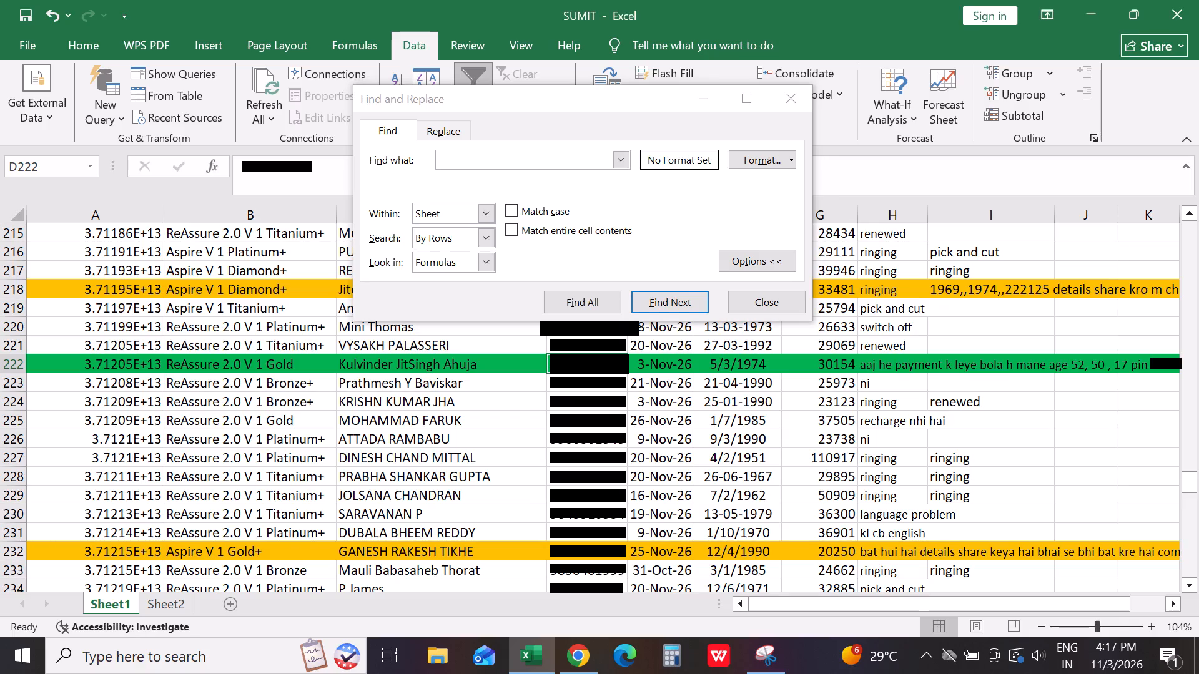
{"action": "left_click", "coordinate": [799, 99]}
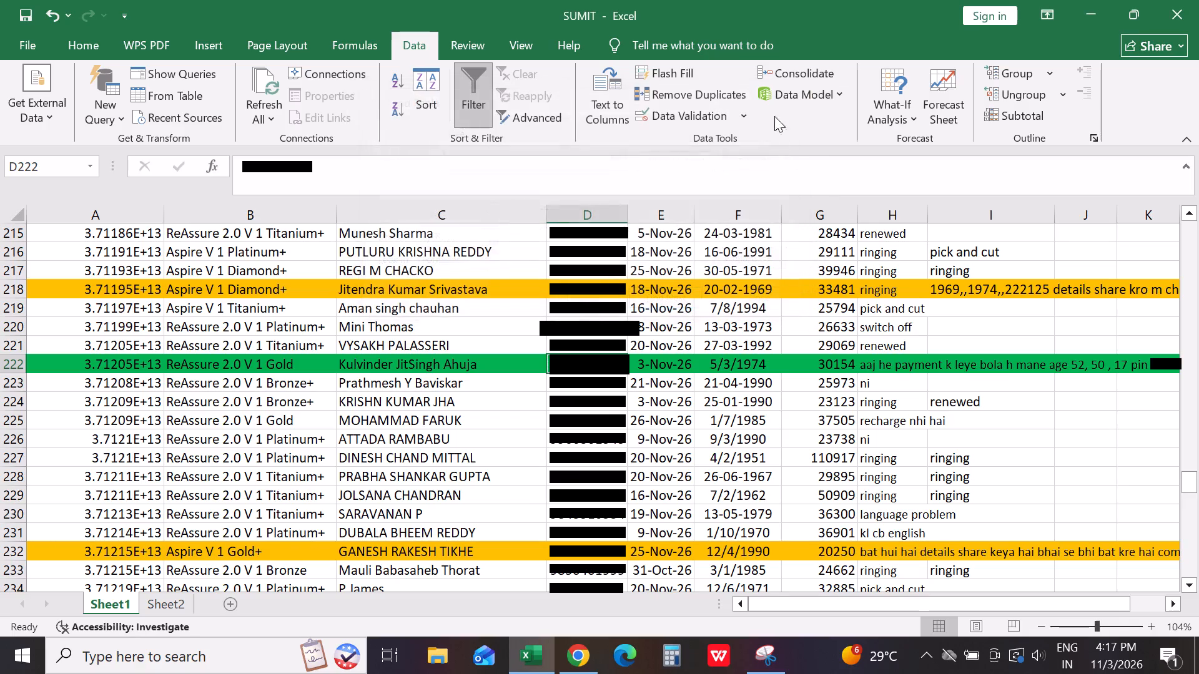
Filter column H of the block headed at row 181 with the search text "ring", keeping the busy ringing and ringing records.
{"action": "scroll", "coordinate": [579, 367], "scroll_direction": "up", "scroll_amount": 7}
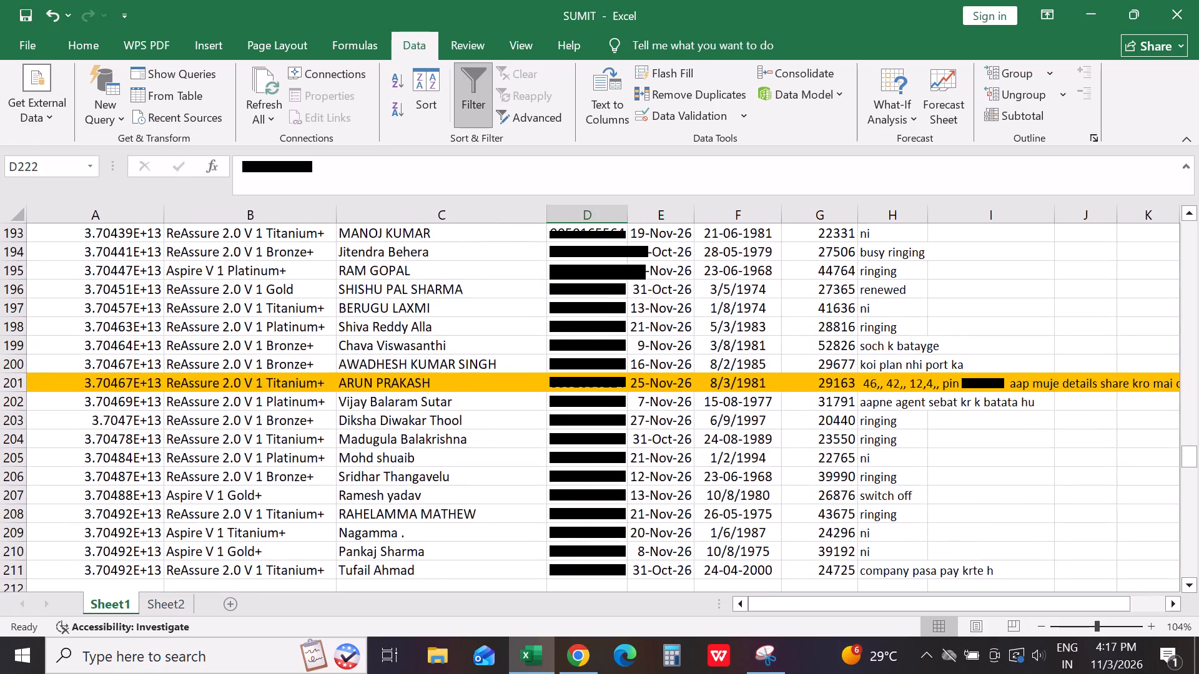
{"action": "scroll", "coordinate": [579, 367], "scroll_direction": "up", "scroll_amount": 3}
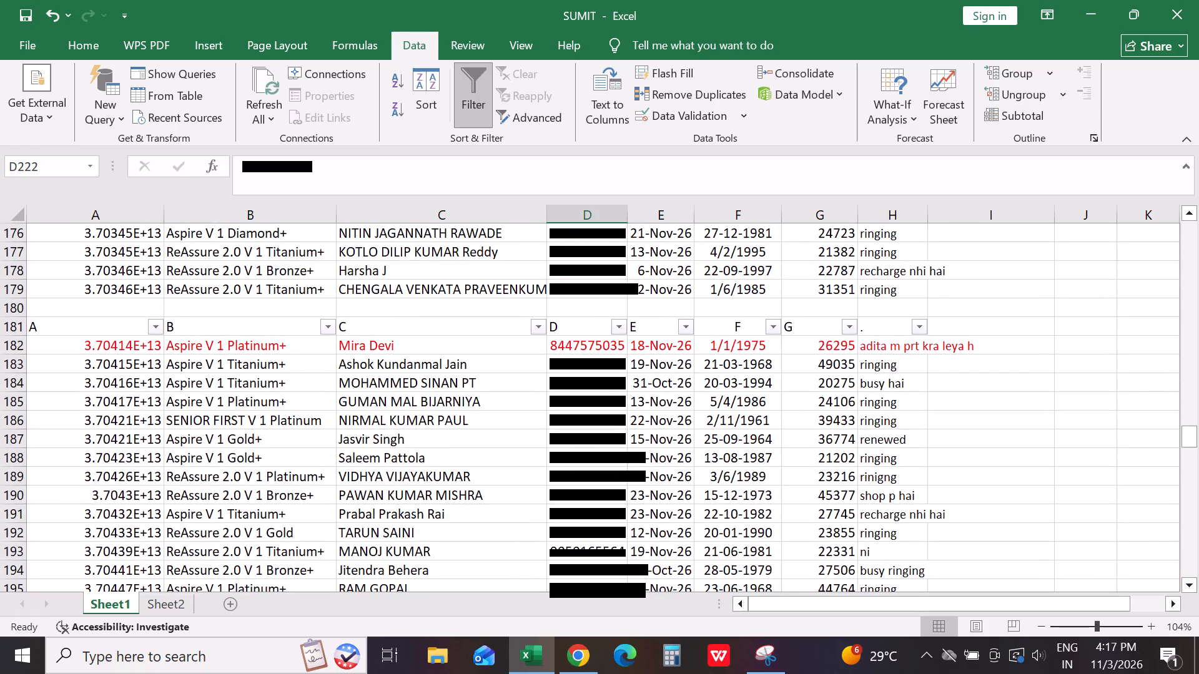
{"action": "left_click", "coordinate": [919, 332]}
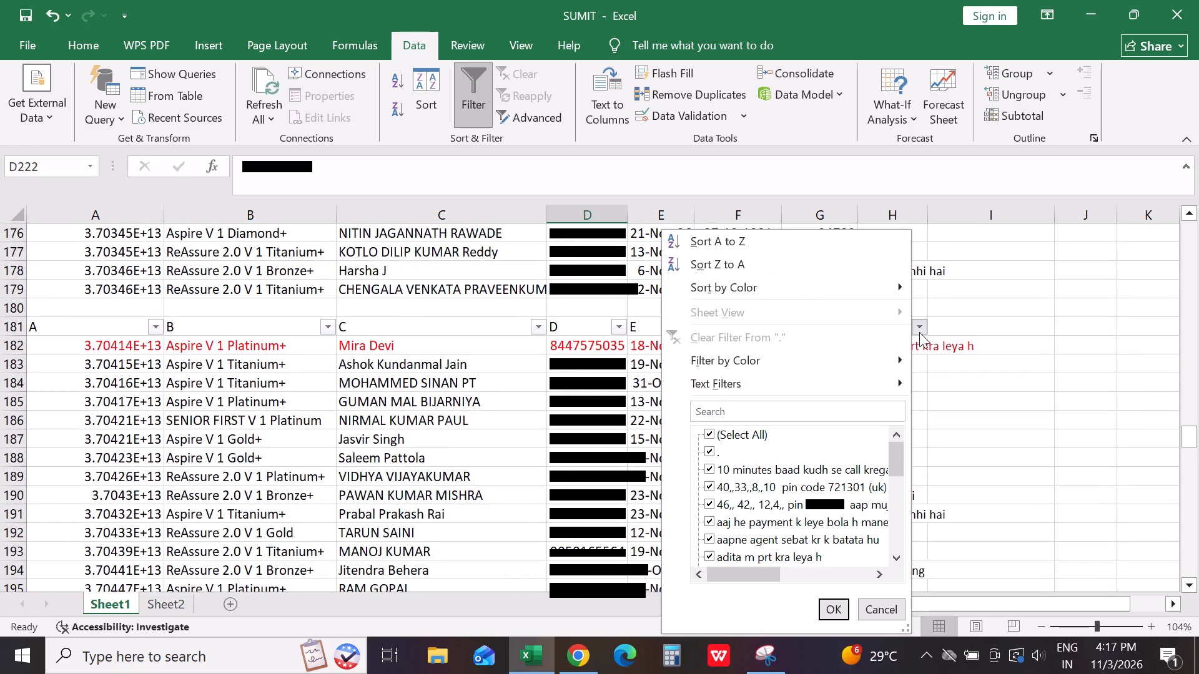
{"action": "left_click", "coordinate": [754, 411]}
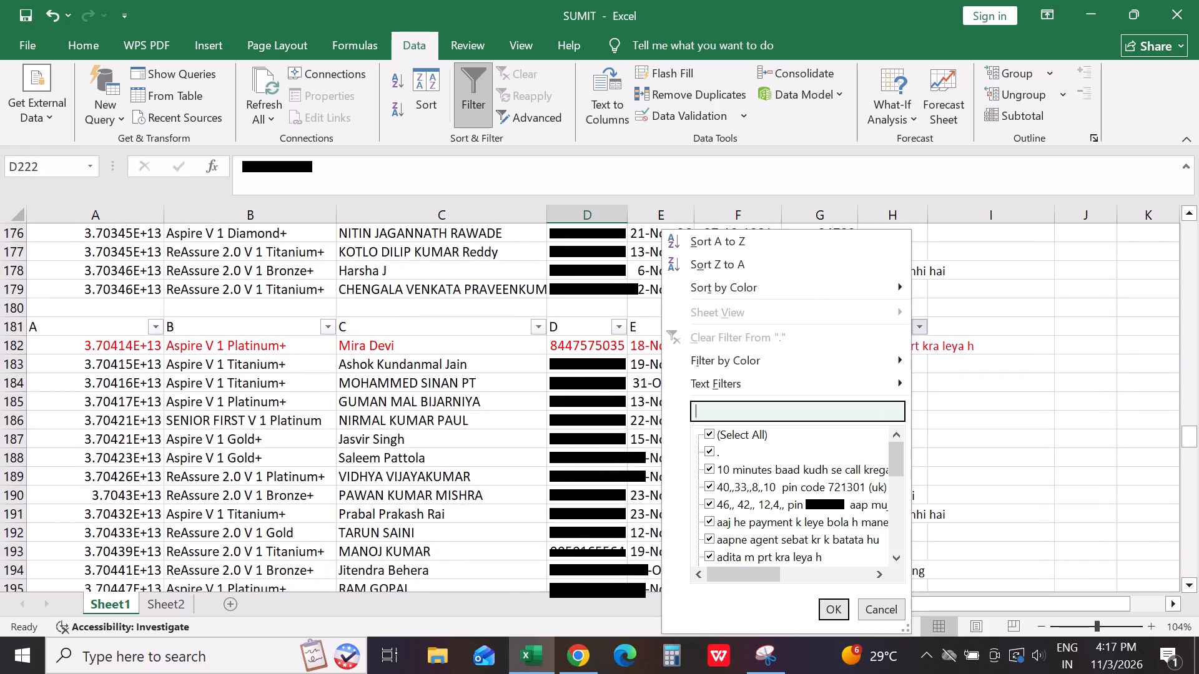
{"action": "type", "text": "ringing"}
{"action": "key", "text": "space"}
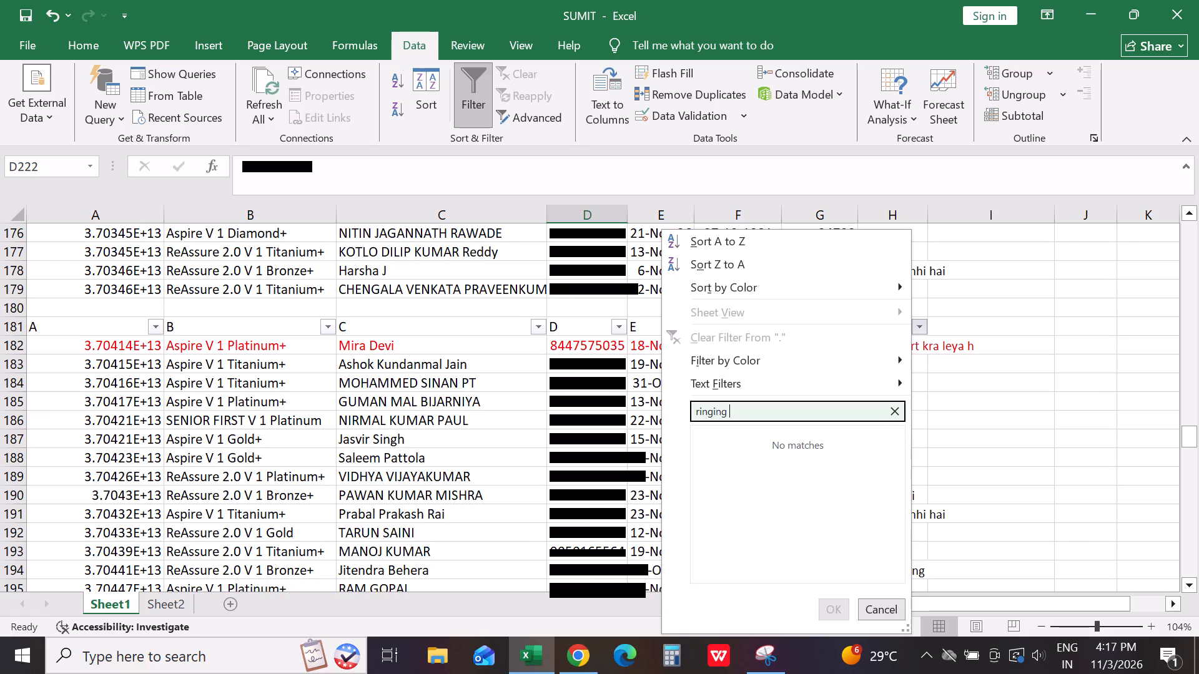
{"action": "left_click", "coordinate": [784, 413]}
{"action": "key", "text": "BackSpace"}
{"action": "key", "text": "BackSpace"}
{"action": "key", "text": "BackSpace"}
{"action": "key", "text": "BackSpace"}
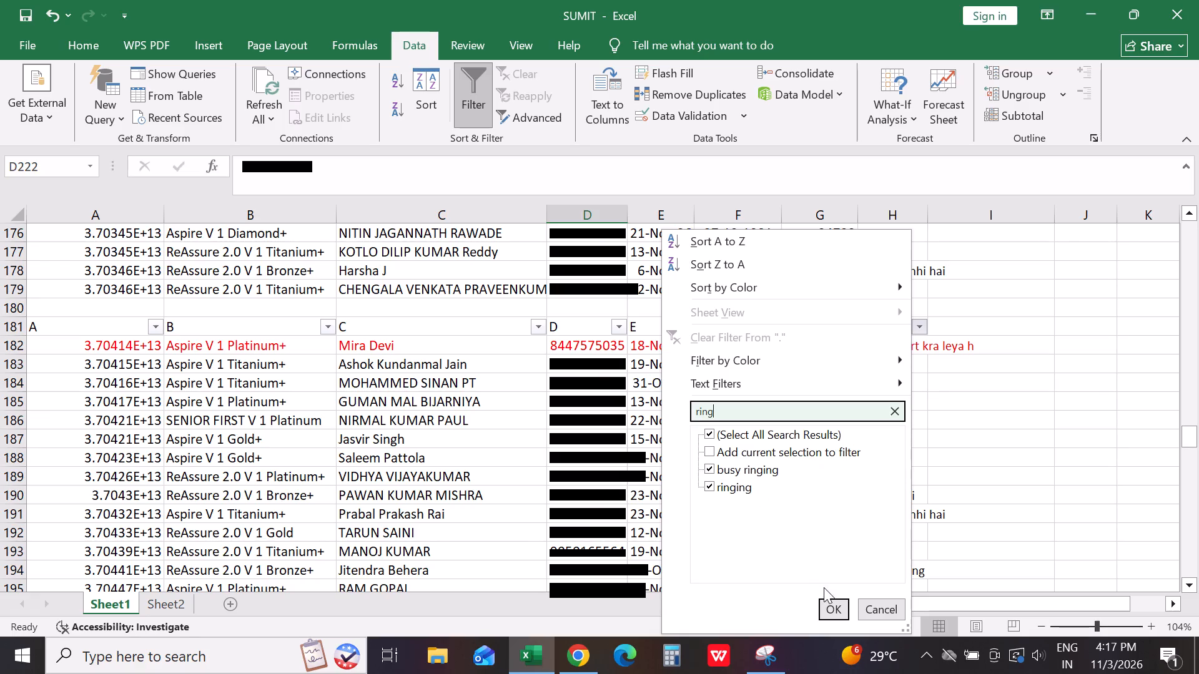
{"action": "left_click", "coordinate": [824, 599]}
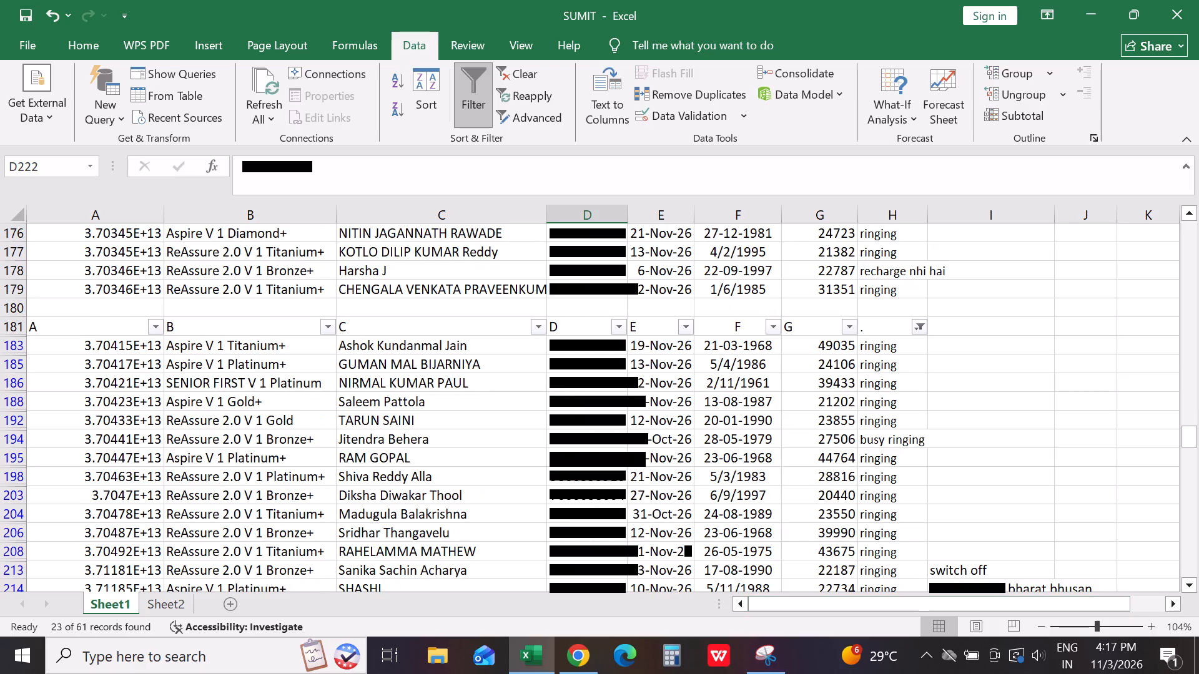
Examine the filtered records' outcomes in columns H and I through row 236, and check the column D entry in row 183.
{"action": "scroll", "coordinate": [851, 452], "scroll_direction": "down", "scroll_amount": 5}
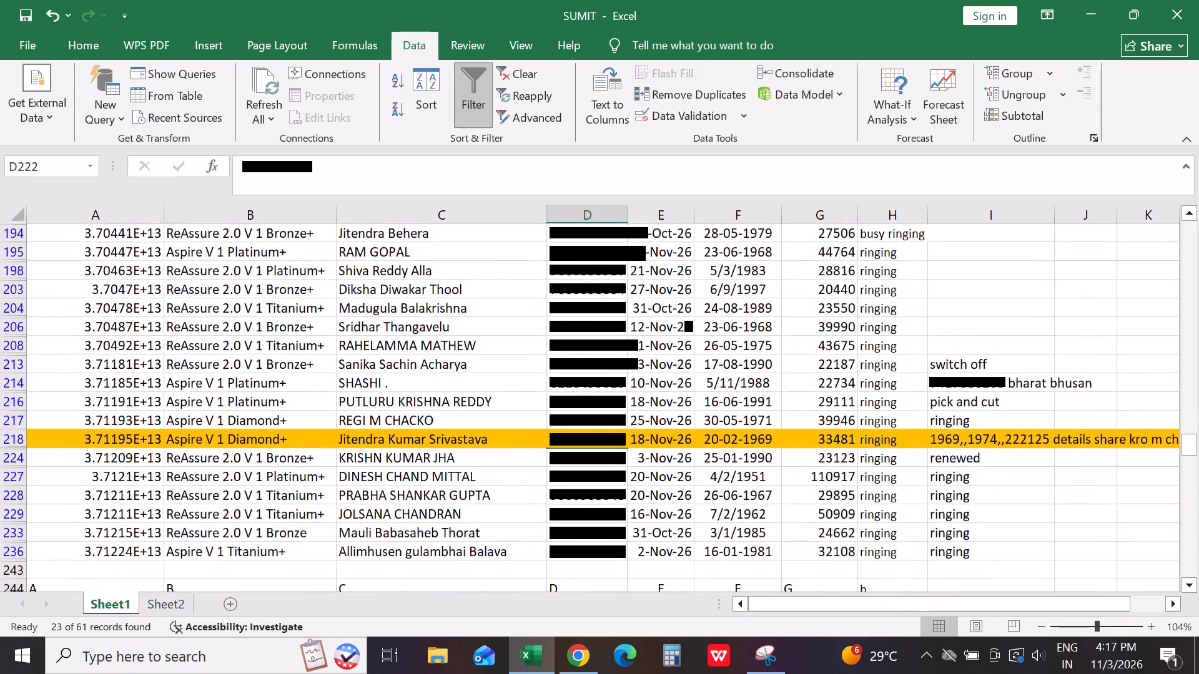
{"action": "scroll", "coordinate": [851, 452], "scroll_direction": "down", "scroll_amount": 1}
{"action": "scroll", "coordinate": [851, 452], "scroll_direction": "up", "scroll_amount": 1}
{"action": "scroll", "coordinate": [851, 452], "scroll_direction": "down", "scroll_amount": 2}
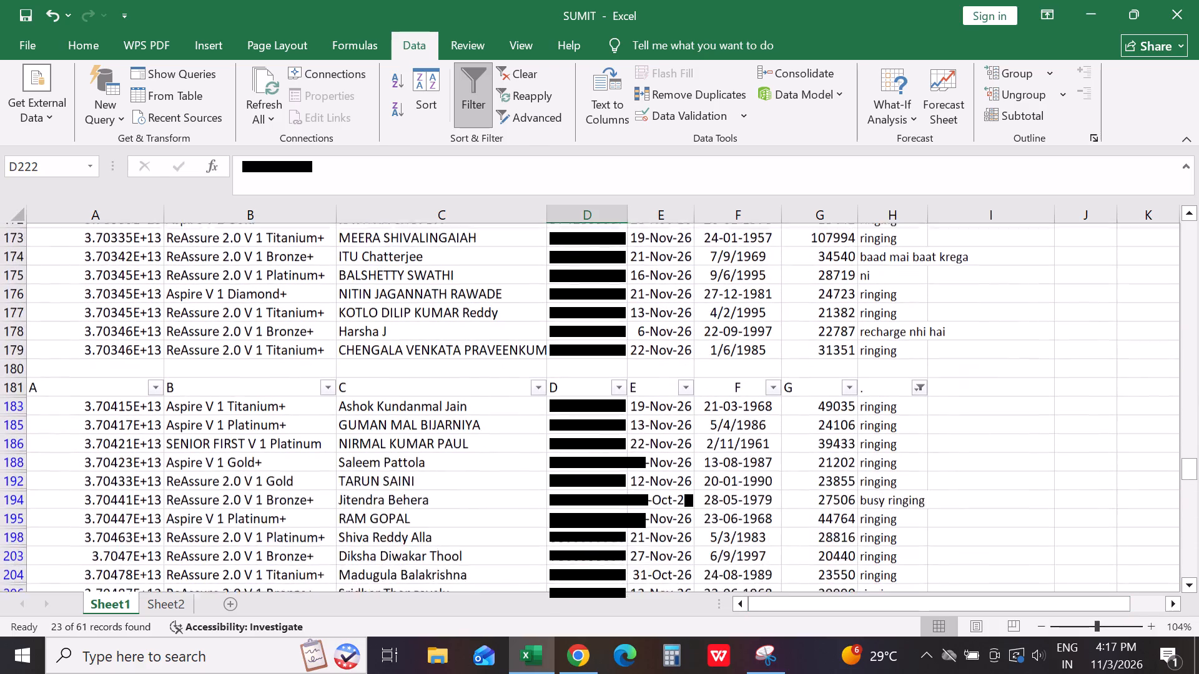
{"action": "scroll", "coordinate": [851, 452], "scroll_direction": "down", "scroll_amount": 3}
{"action": "scroll", "coordinate": [851, 452], "scroll_direction": "up", "scroll_amount": 1}
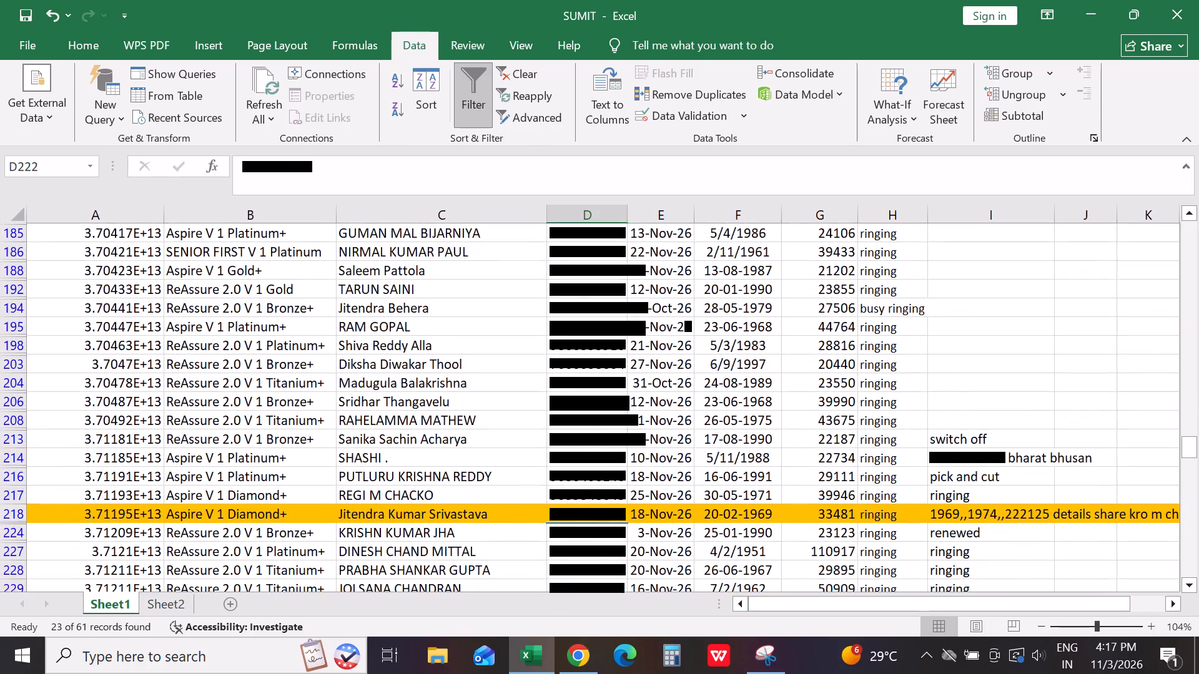
{"action": "scroll", "coordinate": [851, 452], "scroll_direction": "up", "scroll_amount": 2}
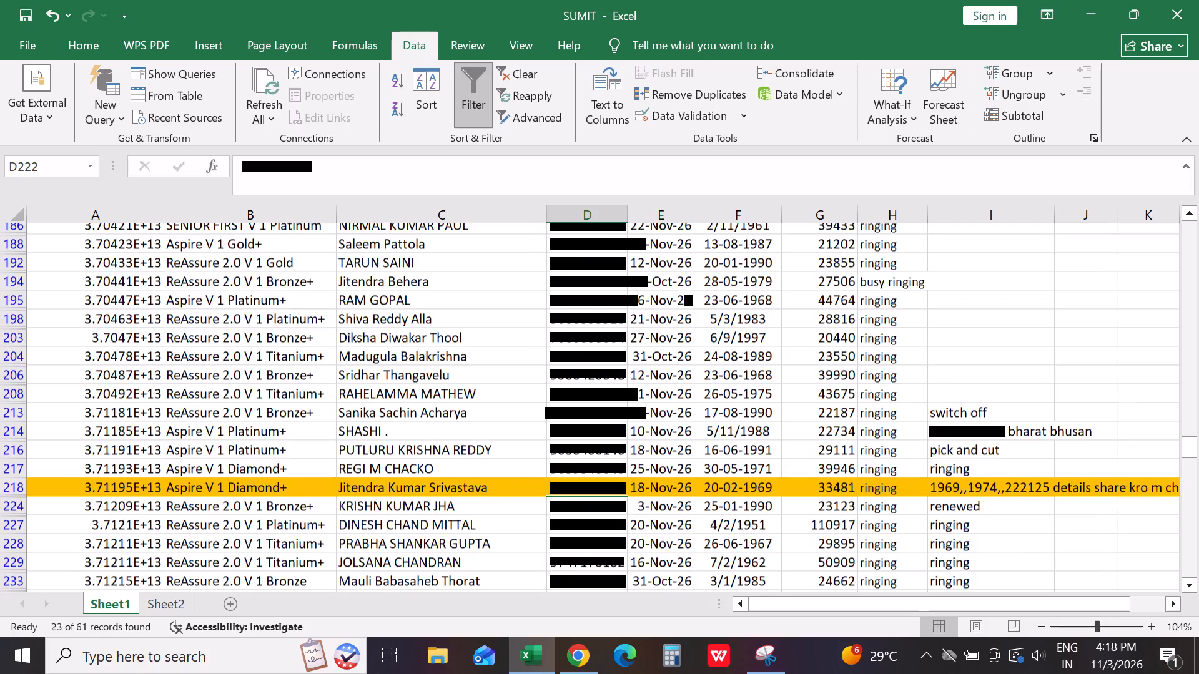
{"action": "scroll", "coordinate": [851, 452], "scroll_direction": "up", "scroll_amount": 1}
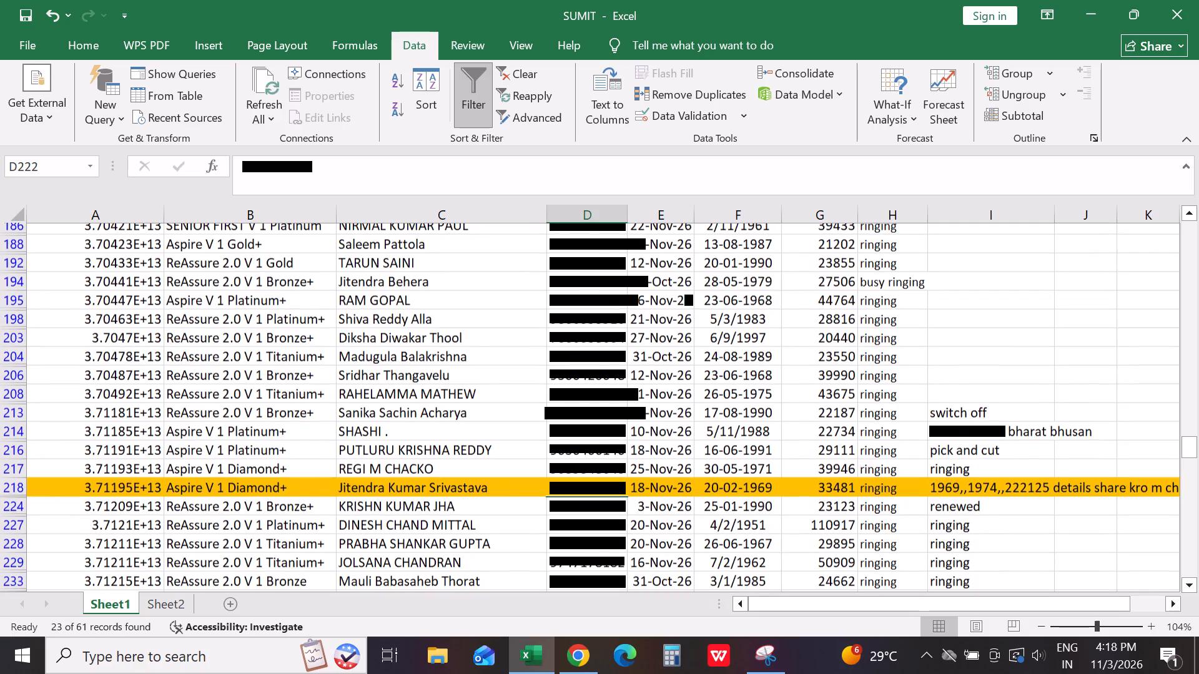
{"action": "scroll", "coordinate": [851, 452], "scroll_direction": "up", "scroll_amount": 1}
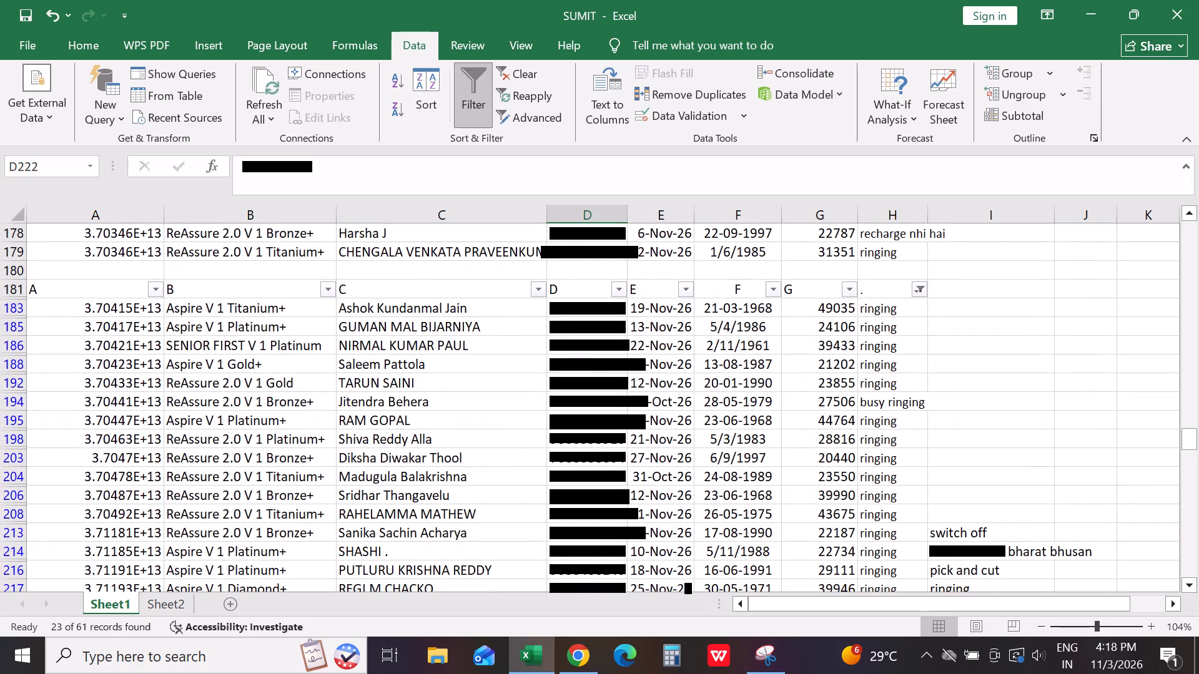
{"action": "left_click", "coordinate": [623, 315]}
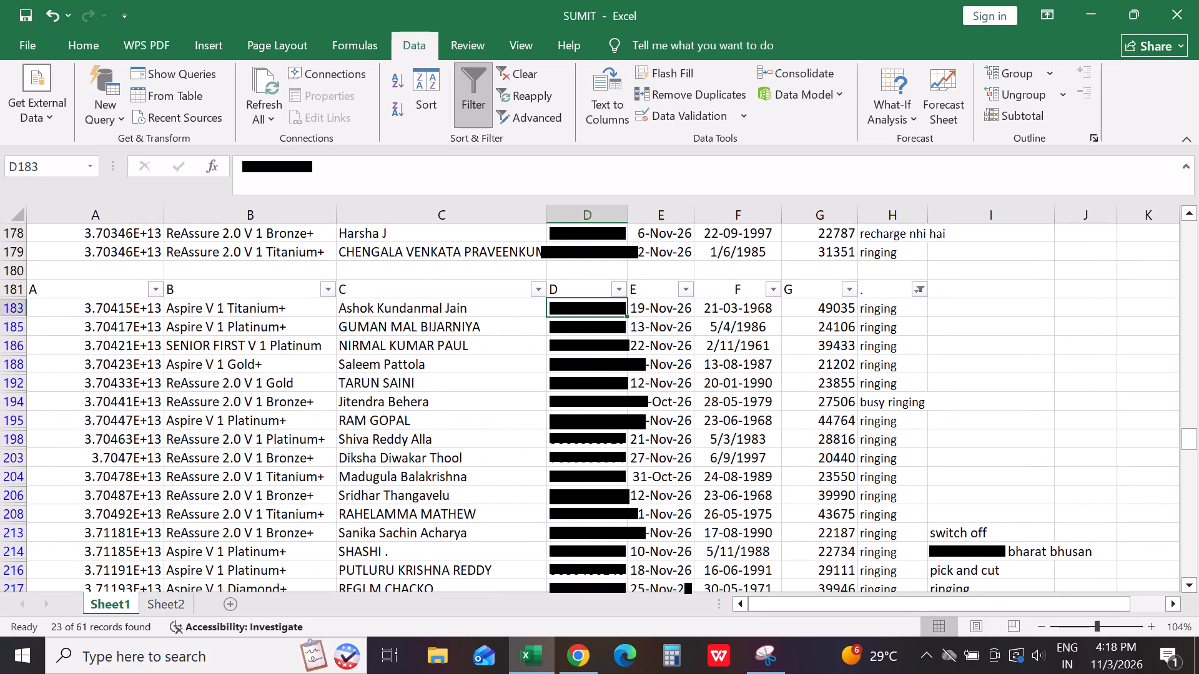
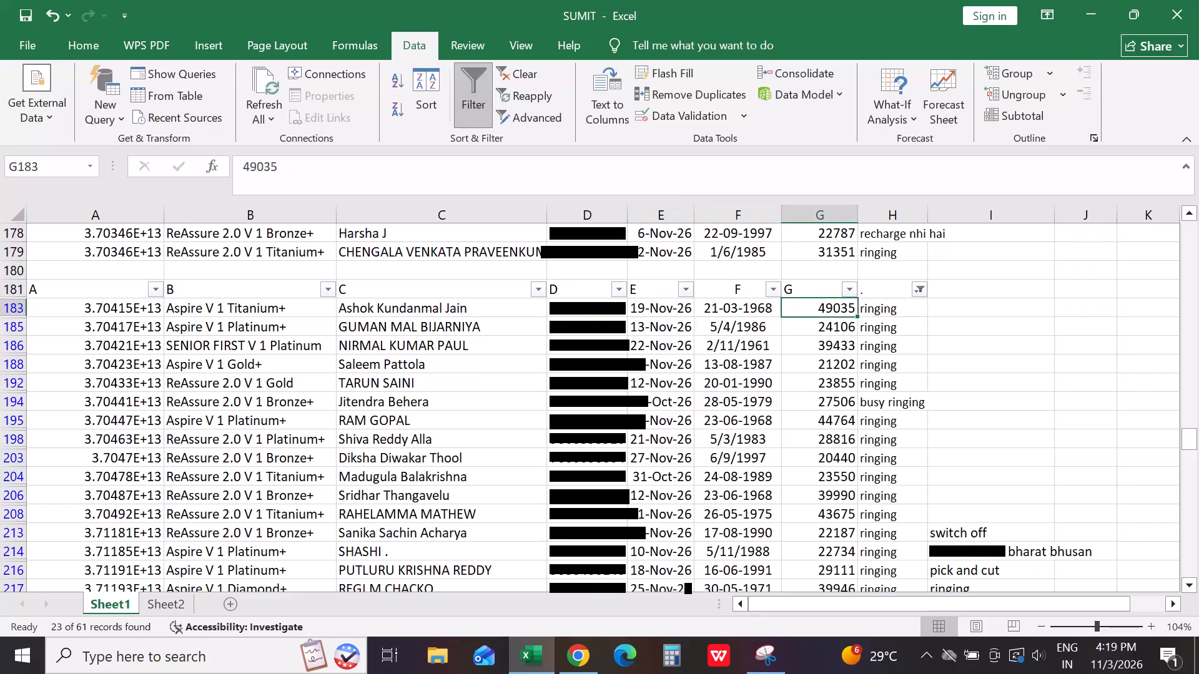
Record the call outcome "renewed" in column I for the customer record in row 183.
{"action": "key", "text": "Right"}
{"action": "key", "text": "Right"}
{"action": "type", "text": "renewed"}
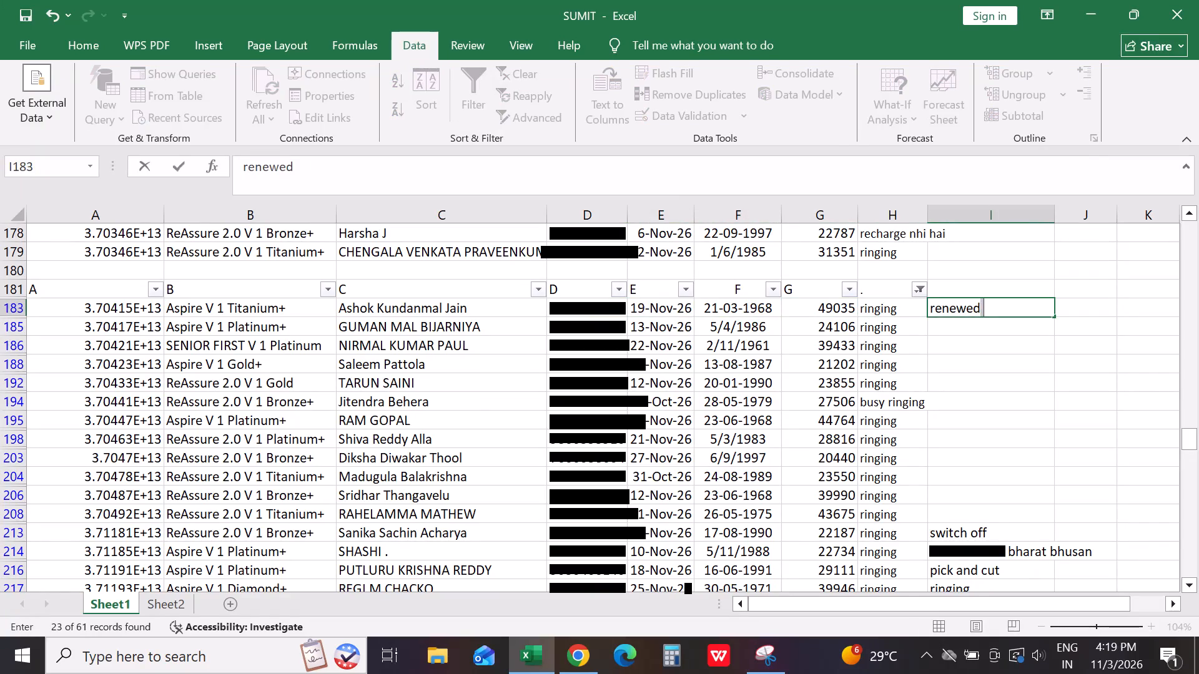
{"action": "key", "text": "Down"}
Check the column D entry in row 185 and record the call outcome "ringing" in that row's column I.
{"action": "key", "text": "Left"}
{"action": "key", "text": "Left"}
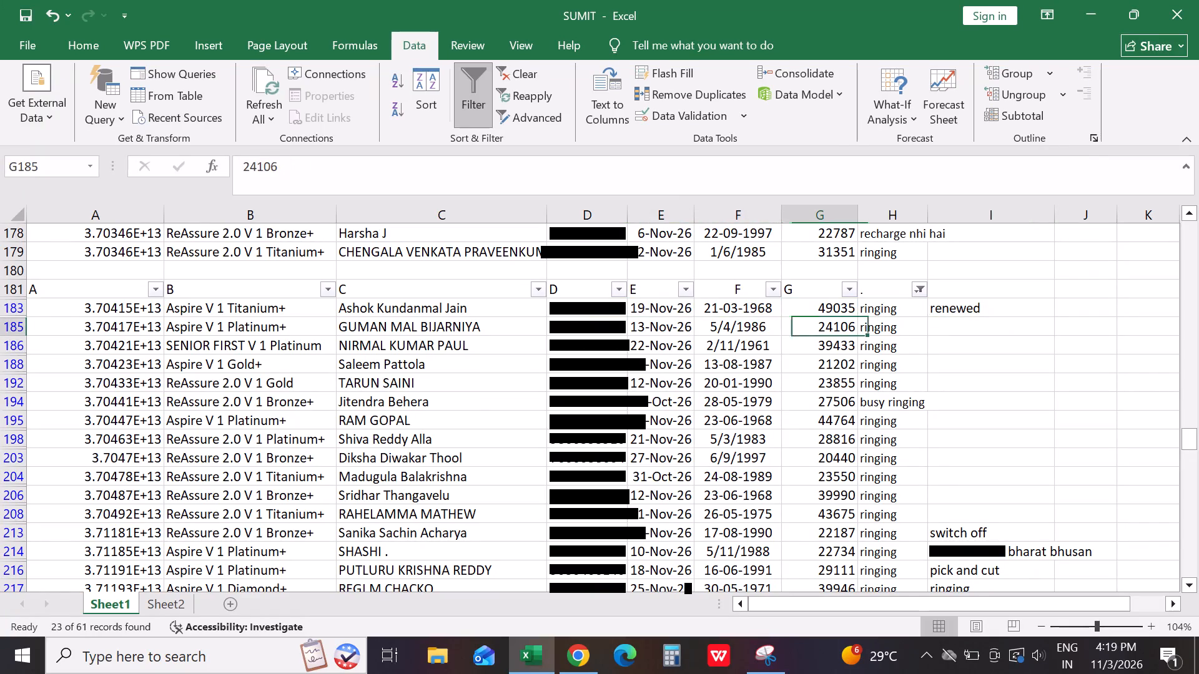
{"action": "key", "text": "Left"}
{"action": "key", "text": "Left"}
{"action": "key", "text": "Left"}
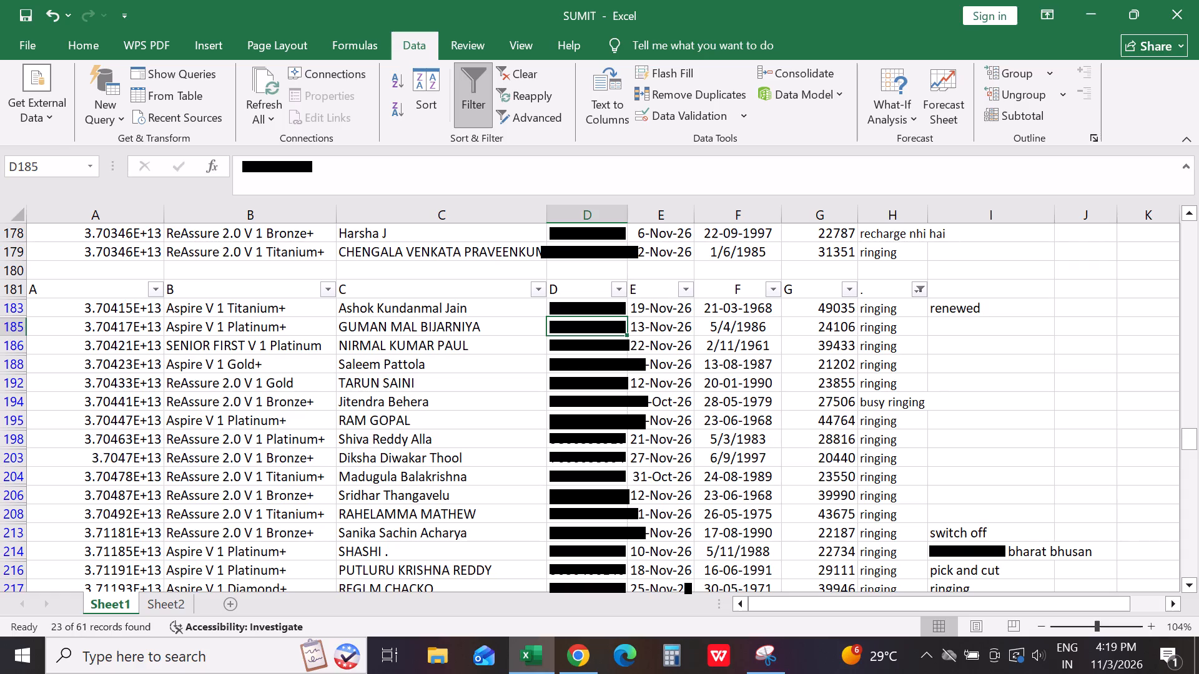
{"action": "key", "text": "Right"}
{"action": "key", "text": "Right"}
{"action": "key", "text": "Right"}
{"action": "key", "text": "Right"}
{"action": "key", "text": "Right"}
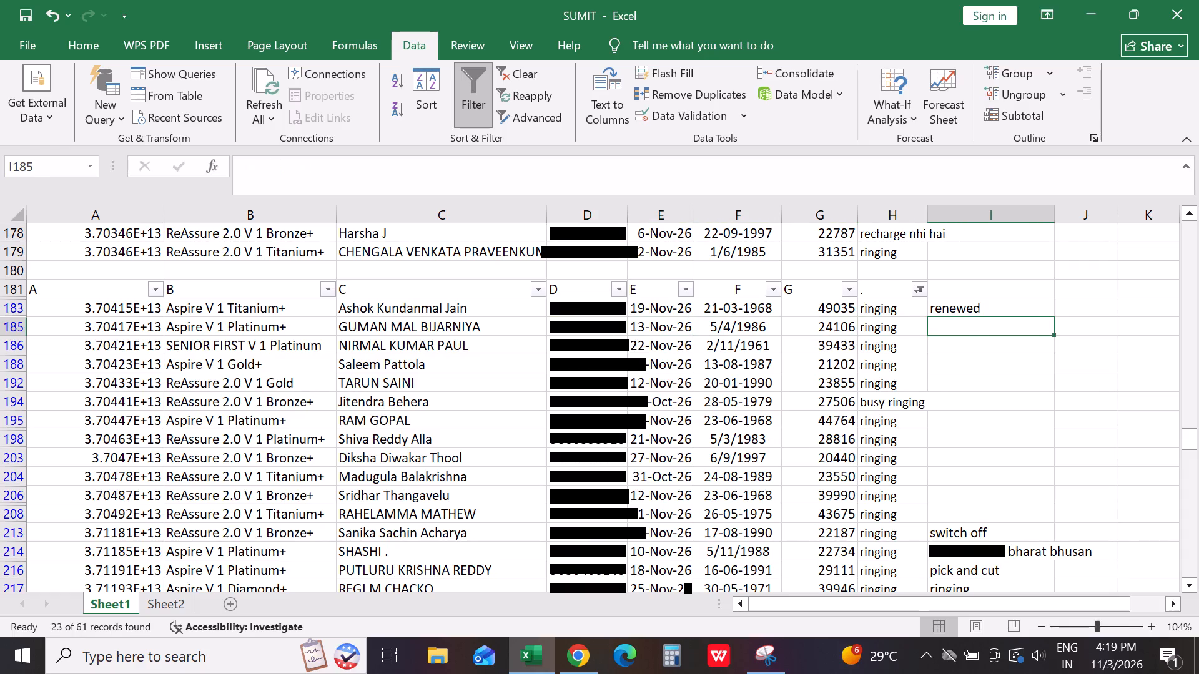
{"action": "type", "text": "ringing"}
{"action": "key", "text": "space"}
{"action": "key", "text": "Down"}
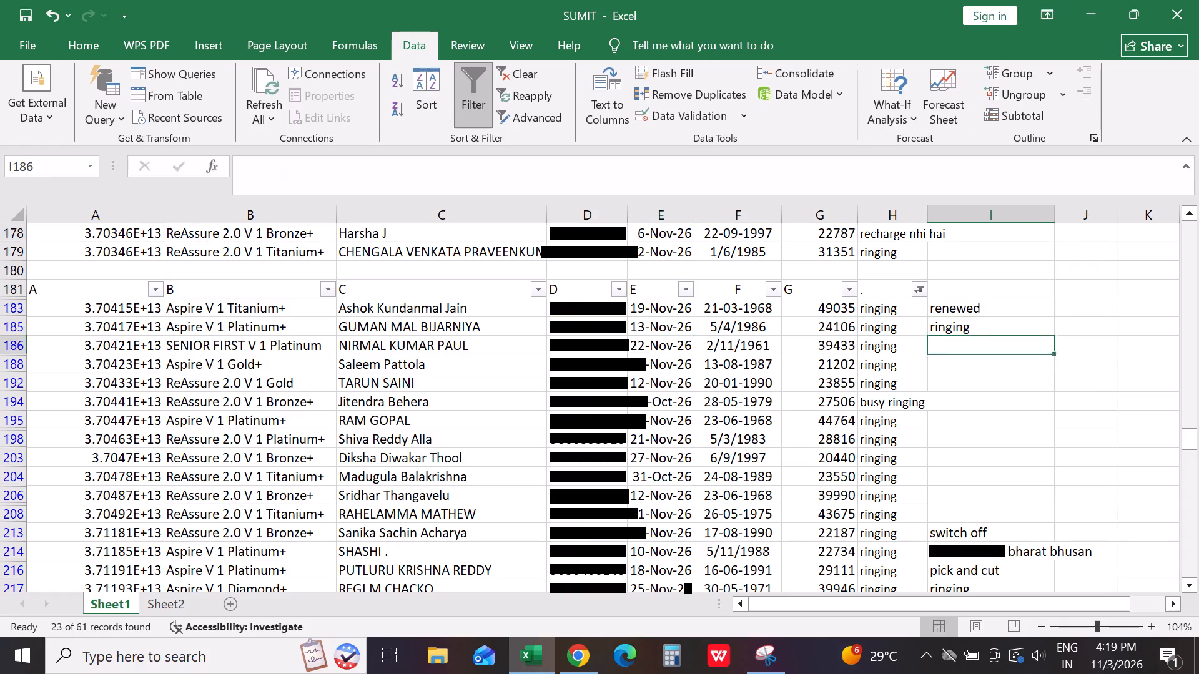
Check the column D entry of the filtered customer record in row 186.
{"action": "key", "text": "Left"}
{"action": "key", "text": "Left"}
{"action": "key", "text": "Left"}
{"action": "key", "text": "Left"}
{"action": "key", "text": "Left"}
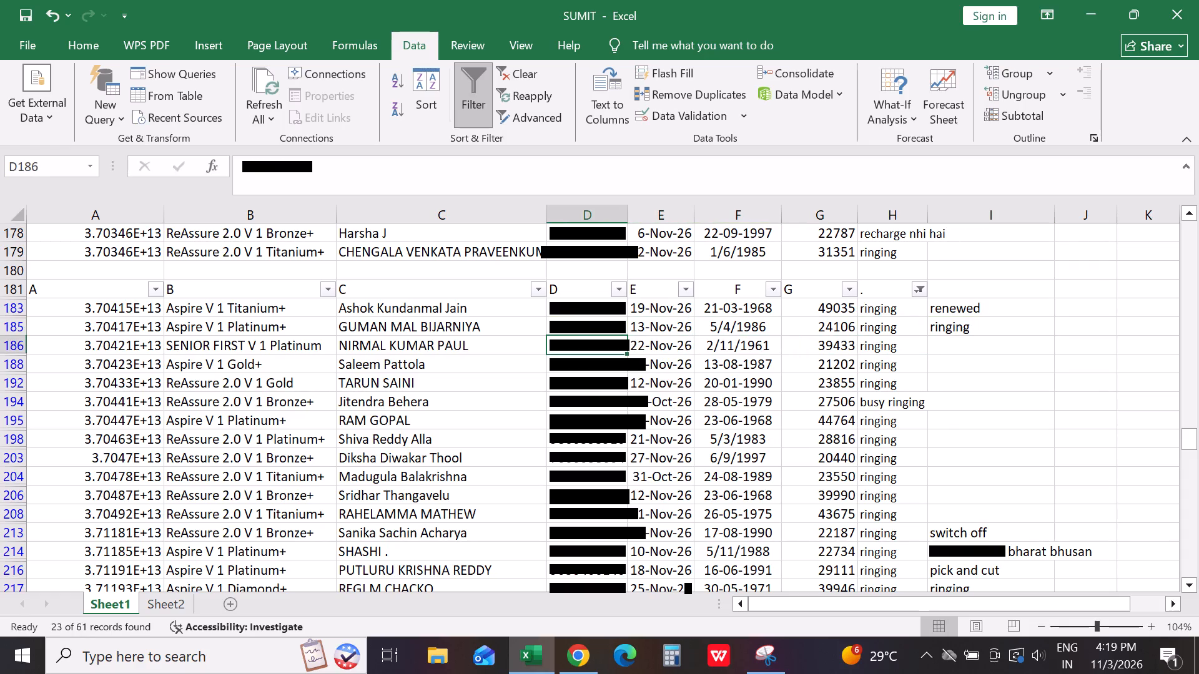
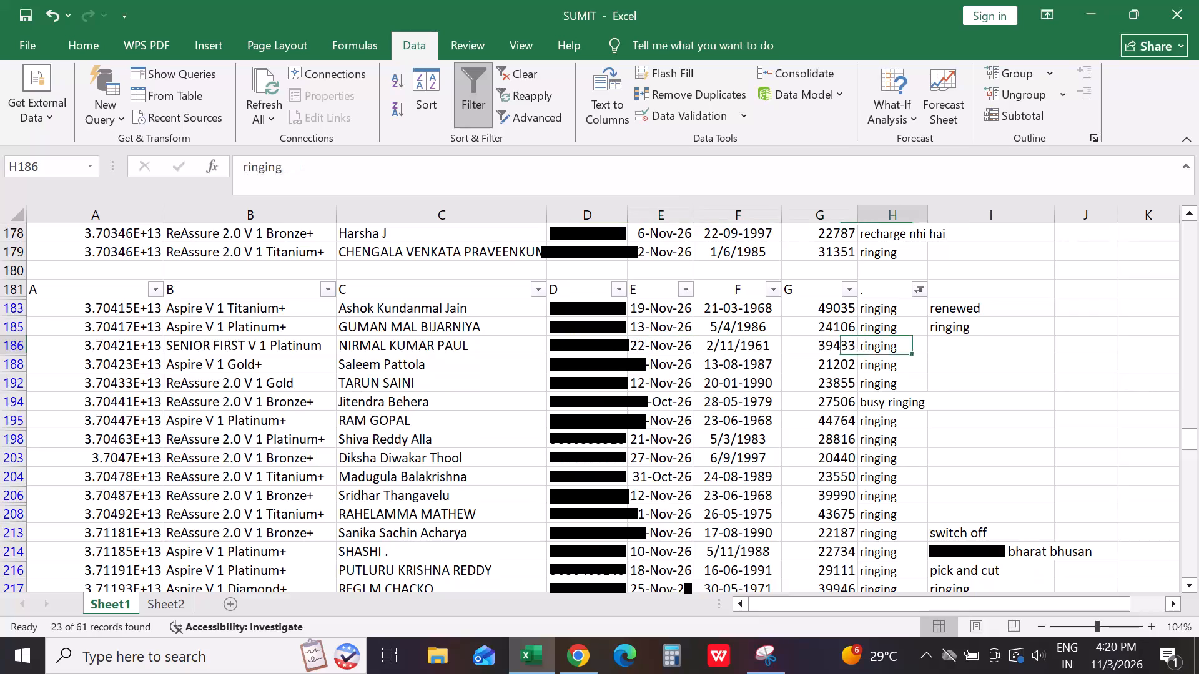
Record the call outcome "pick and cut" in column I for the customer record in row 186.
{"action": "key", "text": "Right"}
{"action": "type", "text": "pick"}
{"action": "key", "text": "space"}
{"action": "key", "text": "Down"}
Check the column D entry in row 188 and record the call outcome "recharge nhi hai" in that row's column I.
{"action": "key", "text": "Left"}
{"action": "key", "text": "Left"}
{"action": "key", "text": "Left"}
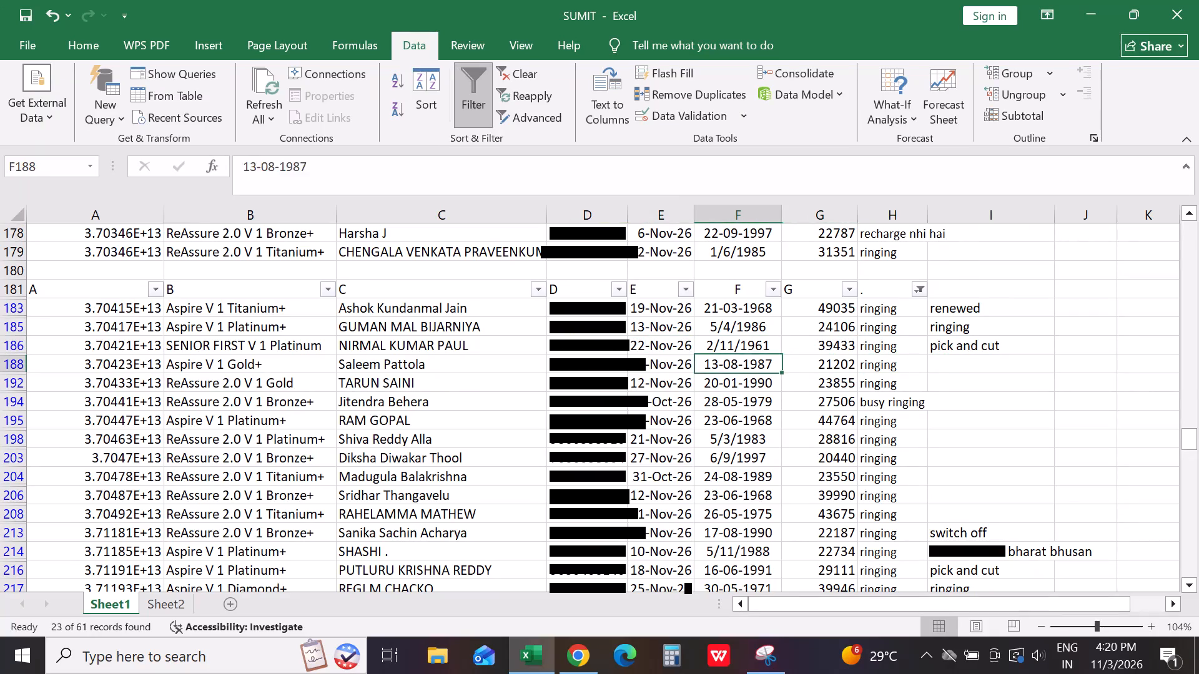
{"action": "key", "text": "Left"}
{"action": "key", "text": "Left"}
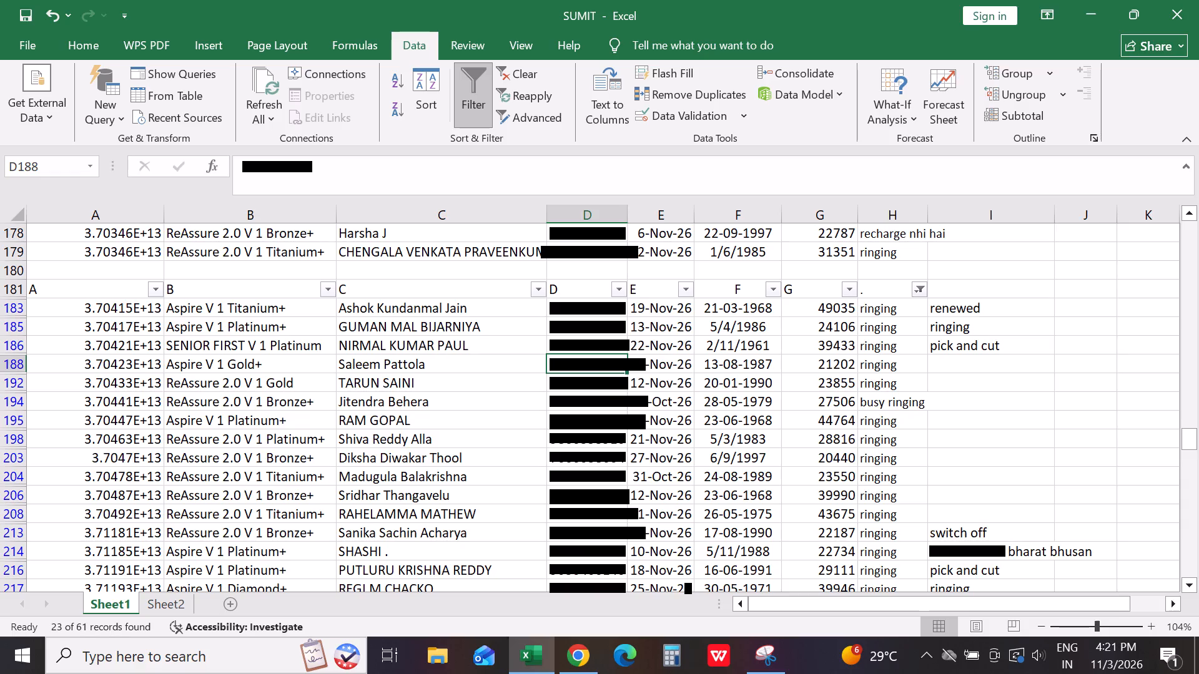
{"action": "key", "text": "Right"}
{"action": "key", "text": "Right"}
{"action": "key", "text": "Right"}
{"action": "key", "text": "Right"}
{"action": "key", "text": "Right"}
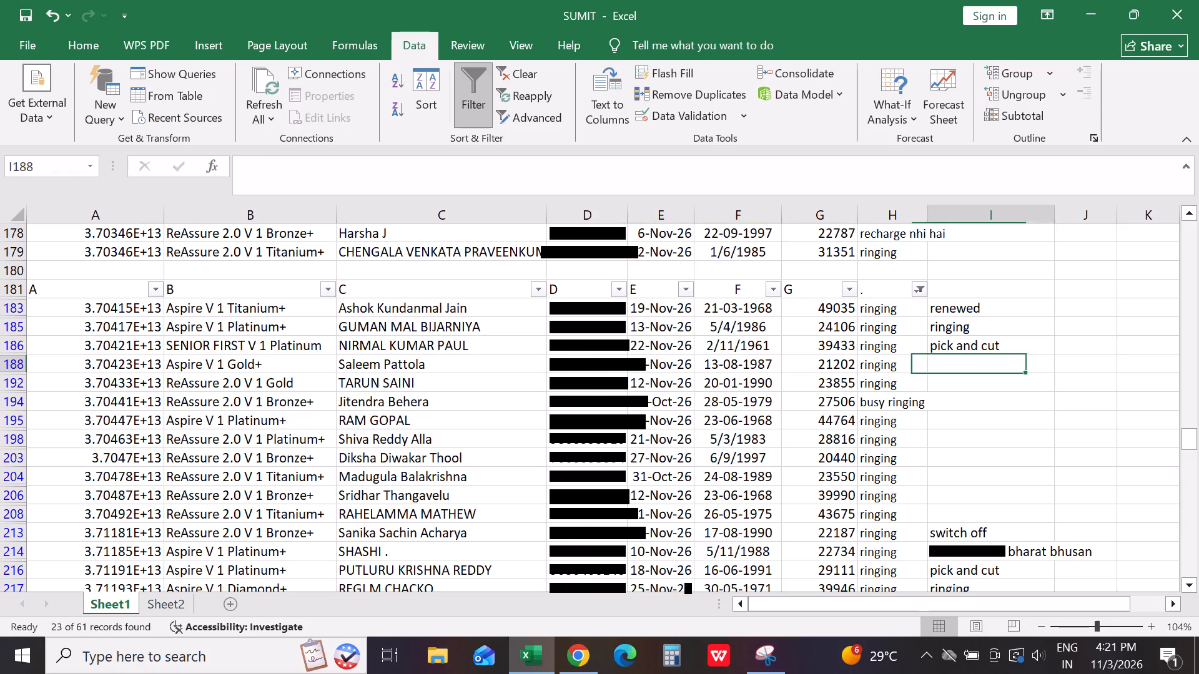
{"action": "type", "text": "recha"}
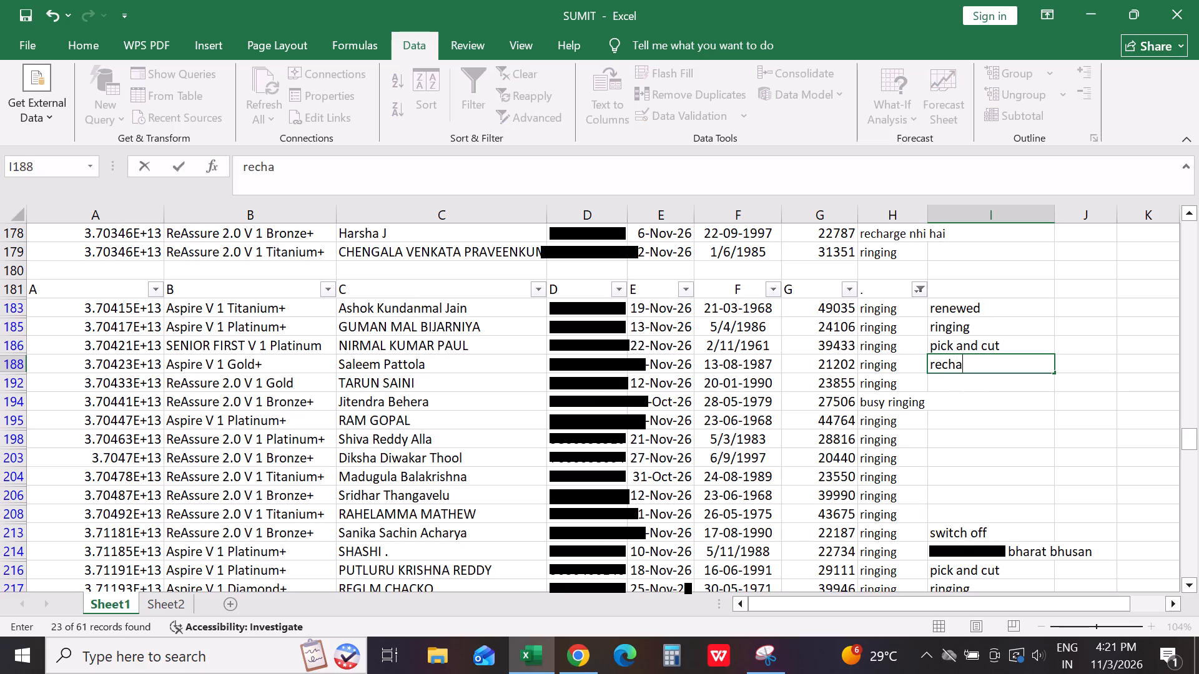
{"action": "type", "text": "rg e"}
{"action": "key", "text": "BackSpace"}
{"action": "key", "text": "BackSpace"}
{"action": "type", "text": "e nhi hai"}
{"action": "key", "text": "space"}
{"action": "key", "text": "Down"}
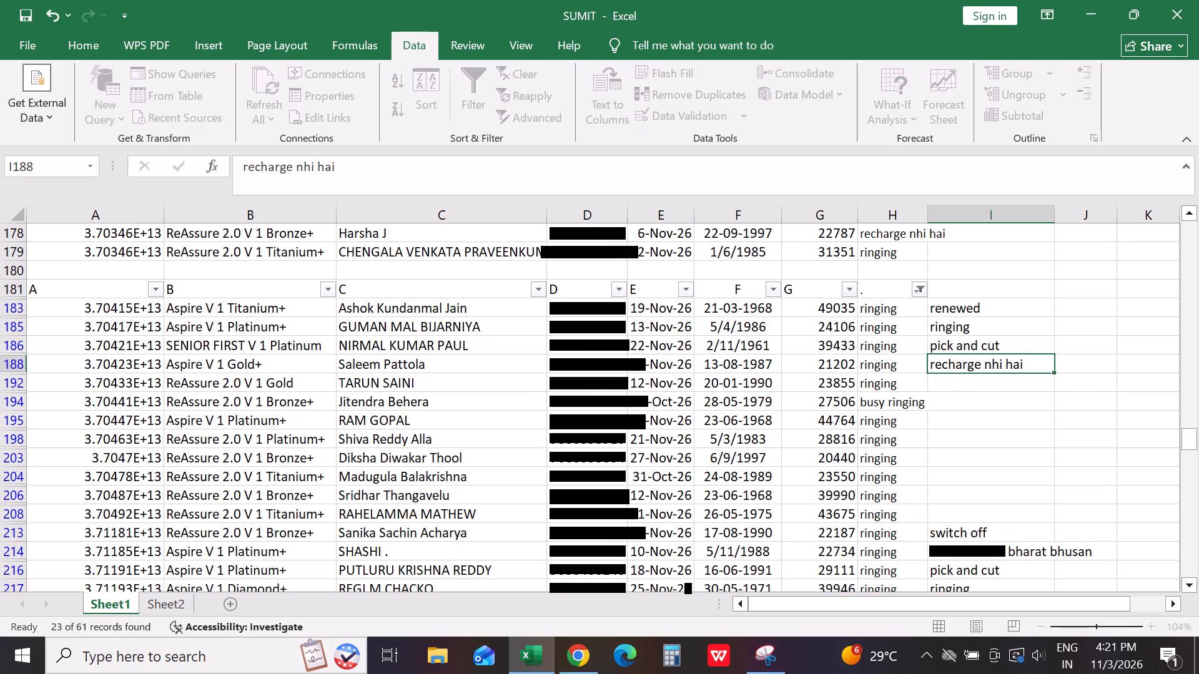
Check the column D entry in row 192 and select that row's empty column I cell for its call outcome.
{"action": "key", "text": "Left"}
{"action": "key", "text": "Left"}
{"action": "key", "text": "Left"}
{"action": "key", "text": "Left"}
{"action": "key", "text": "Left"}
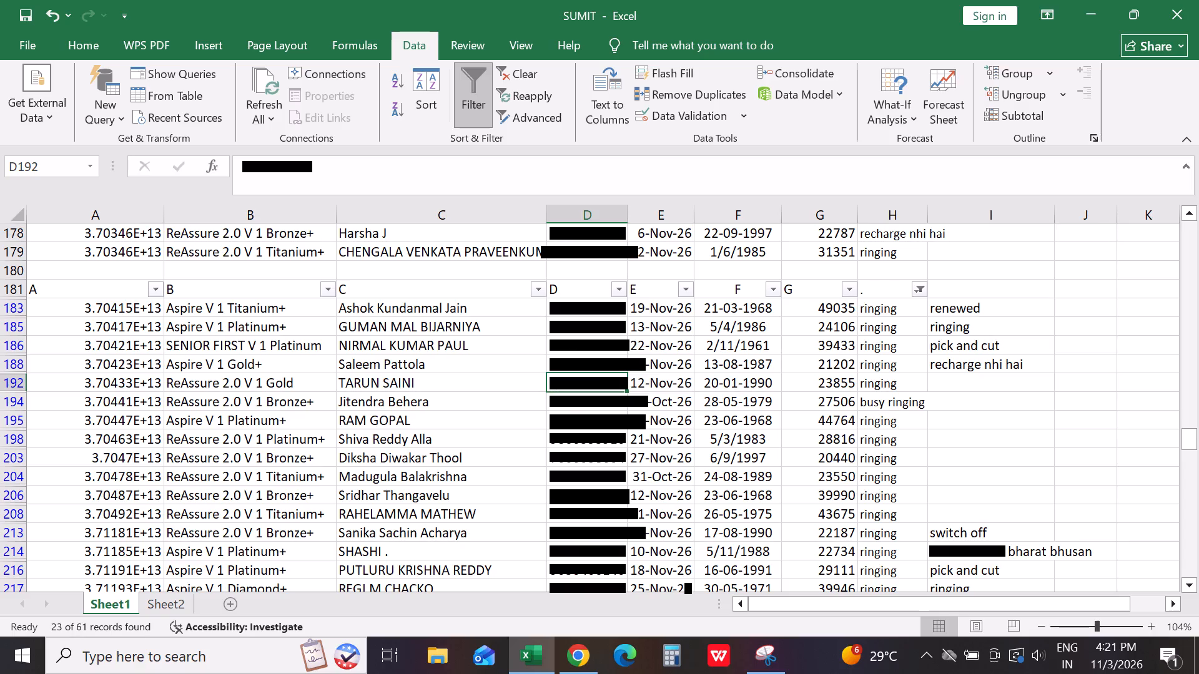
{"action": "key", "text": "Left"}
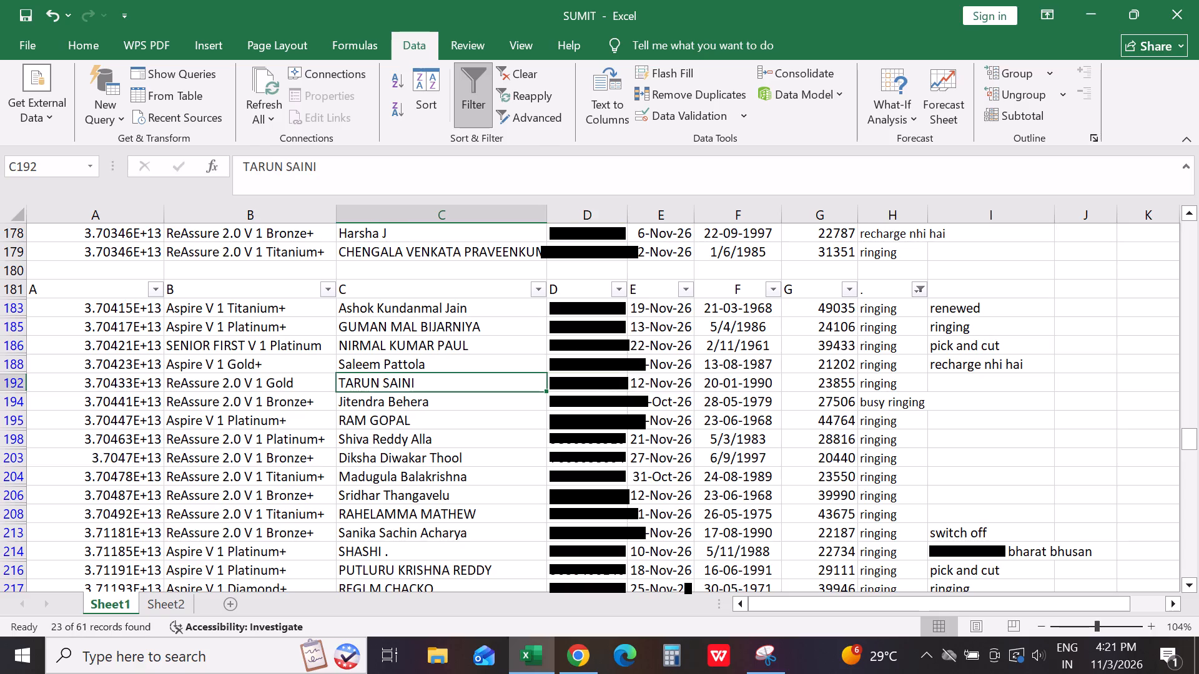
{"action": "key", "text": "Right"}
{"action": "key", "text": "Right"}
{"action": "key", "text": "Right"}
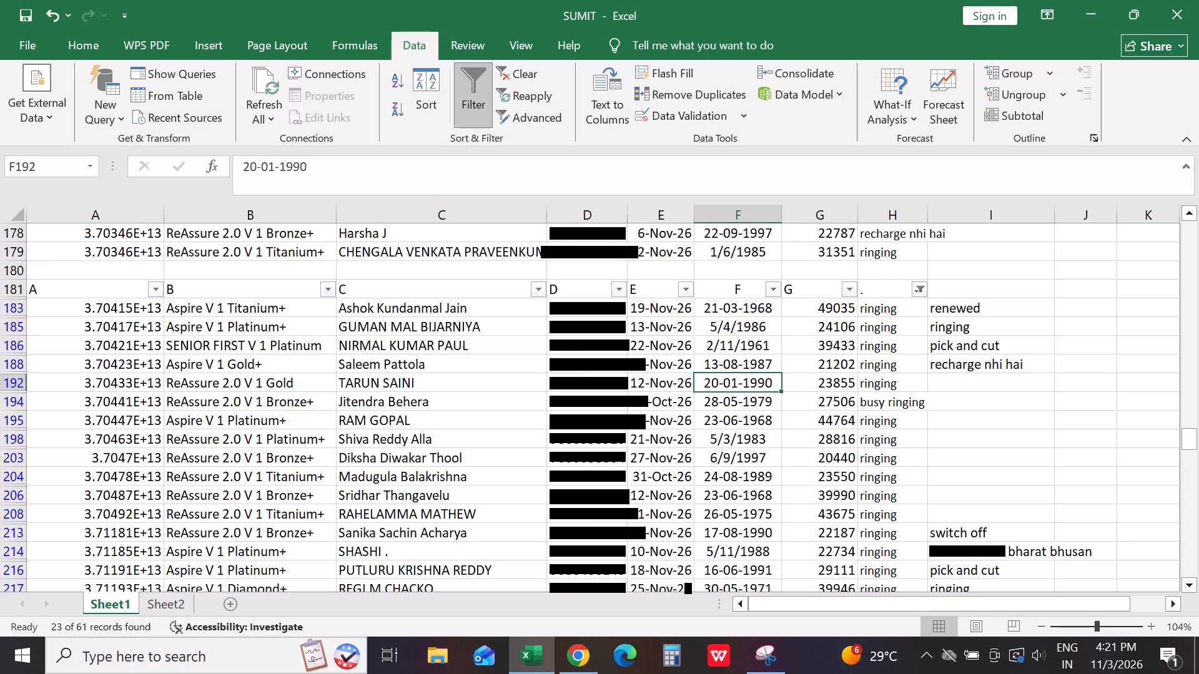
{"action": "key", "text": "Right"}
{"action": "key", "text": "Right"}
{"action": "key", "text": "Right"}
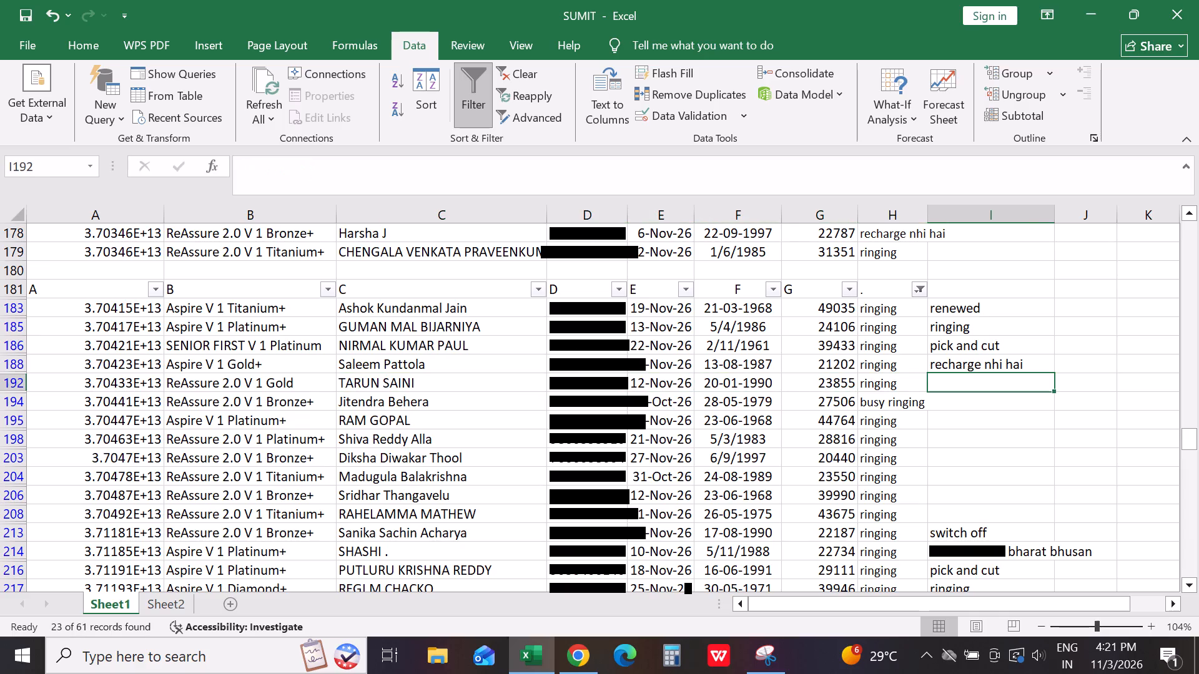
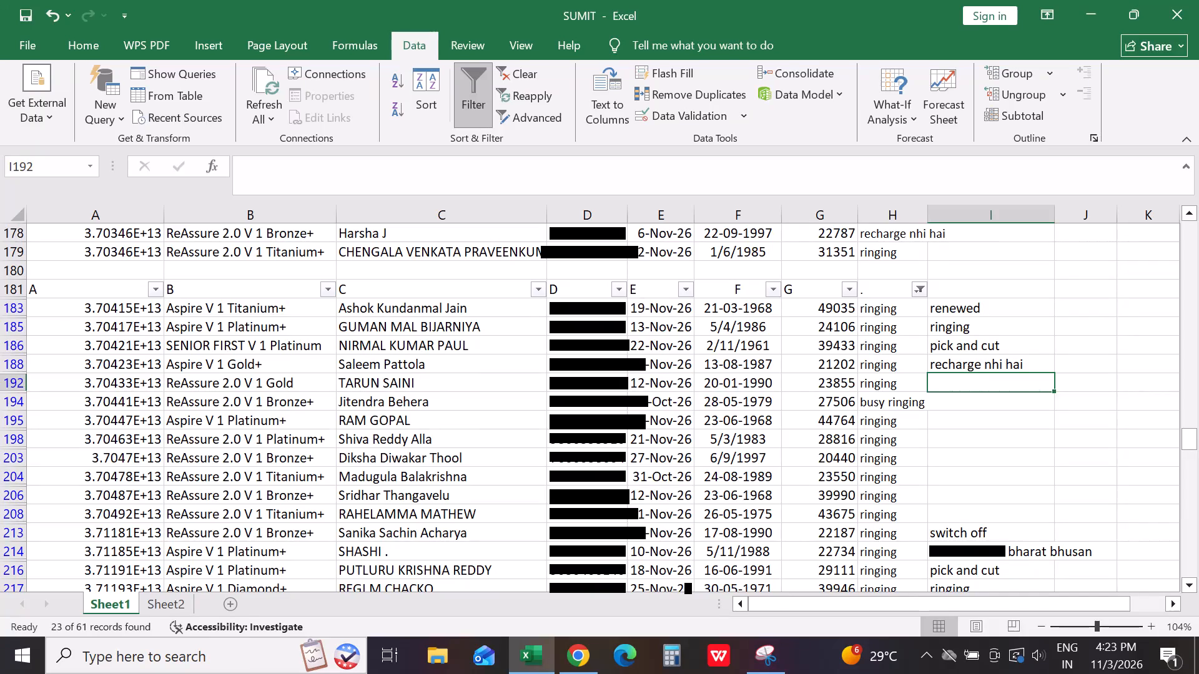
Record the call outcome "ni" in column I for the customer record in row 192.
{"action": "type", "text": "ni"}
{"action": "key", "text": "space"}
{"action": "key", "text": "Down"}
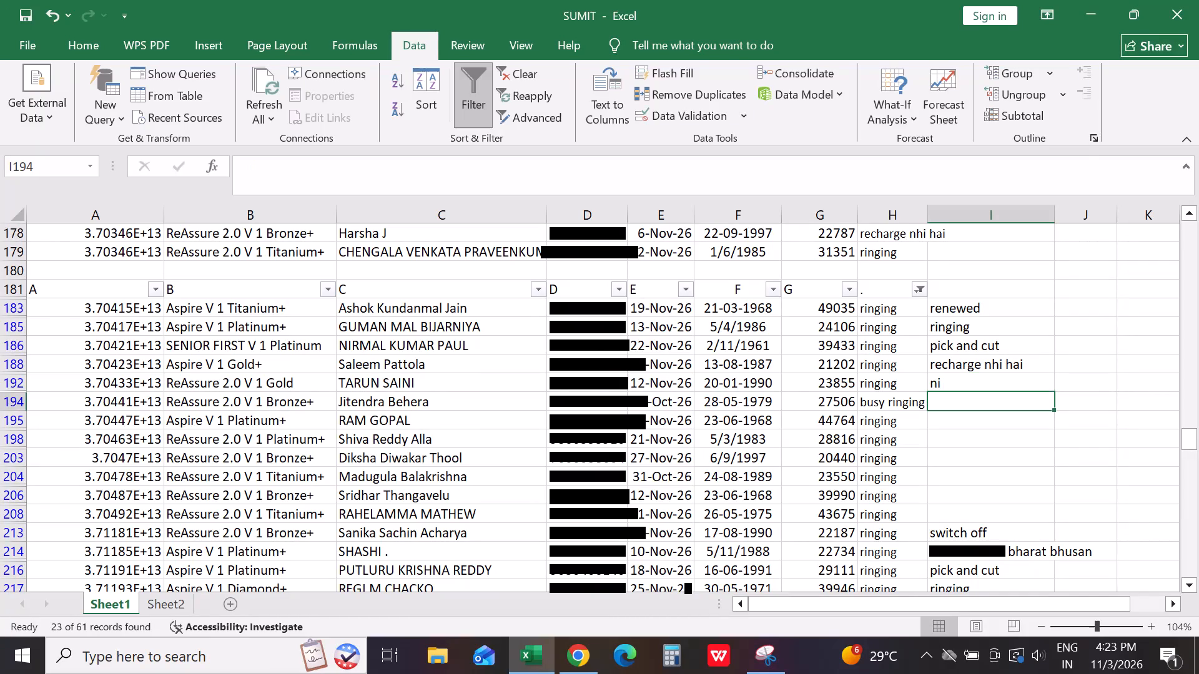
Check the column D entry for the customer record in row 194.
{"action": "key", "text": "Left"}
{"action": "key", "text": "Left"}
{"action": "key", "text": "Left"}
{"action": "key", "text": "Left"}
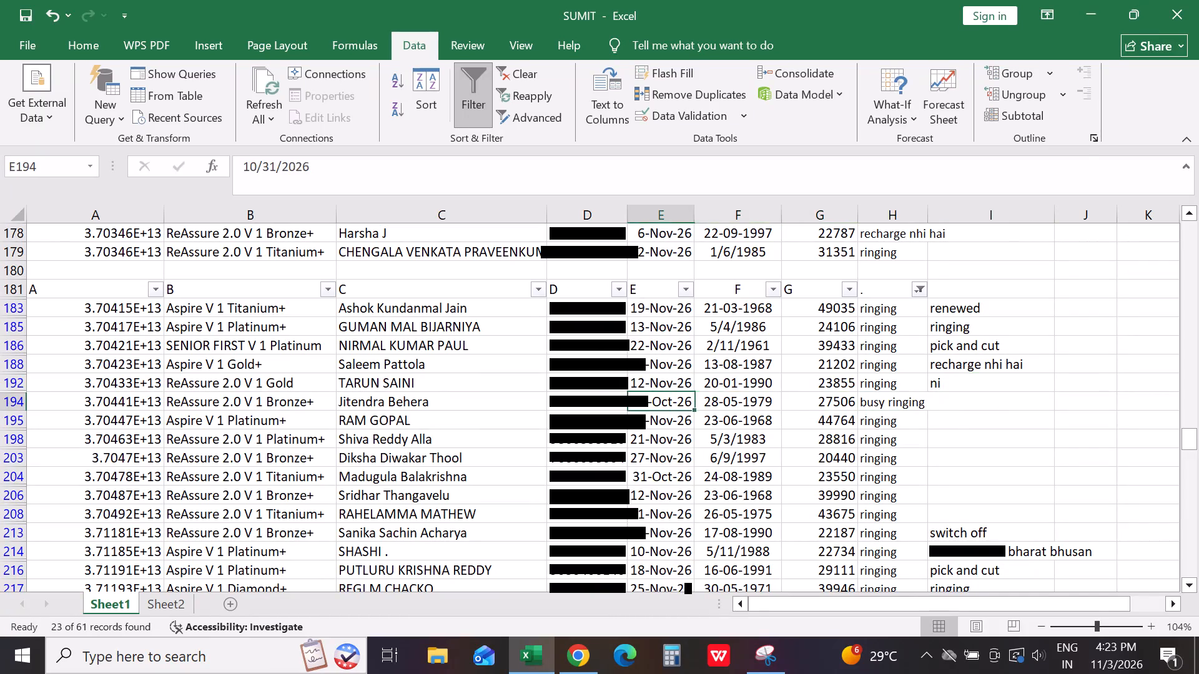
{"action": "key", "text": "Left"}
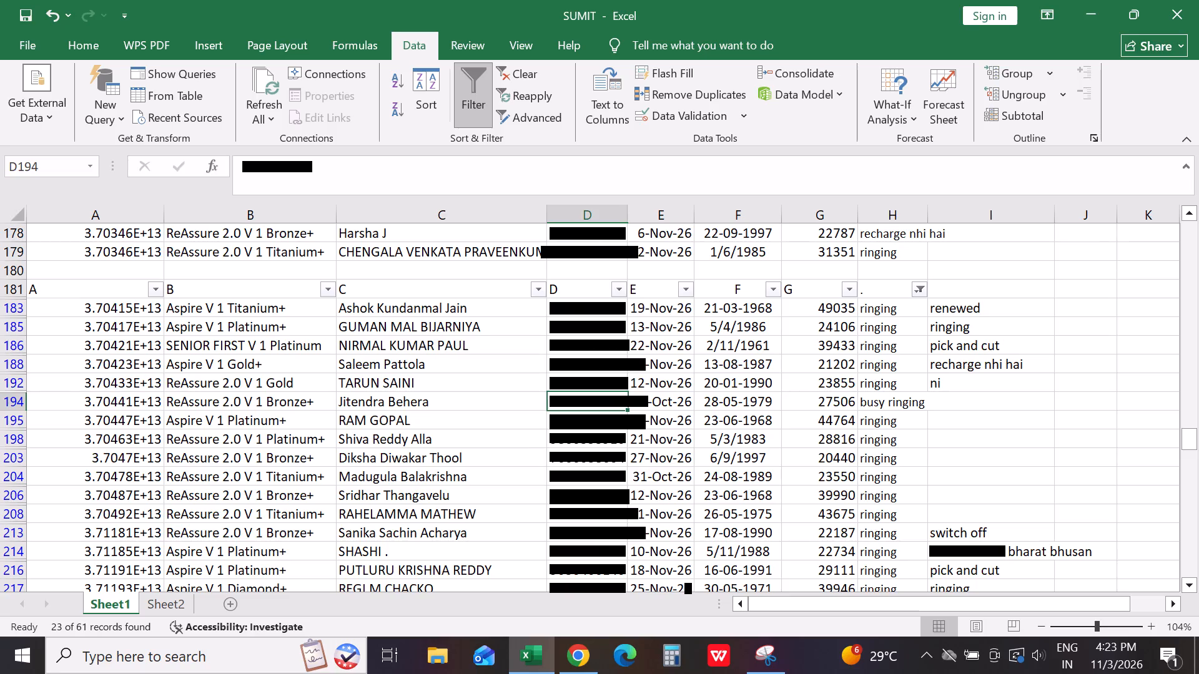
Go back to the customer record in row 185 and replace its column I call outcome with "after 1 h cb".
{"action": "key", "text": "Up"}
{"action": "key", "text": "Up"}
{"action": "key", "text": "Up"}
{"action": "key", "text": "Up"}
{"action": "key", "text": "Up"}
{"action": "key", "text": "Up"}
{"action": "key", "text": "Up"}
{"action": "key", "text": "Down"}
{"action": "key", "text": "Down"}
{"action": "key", "text": "Down"}
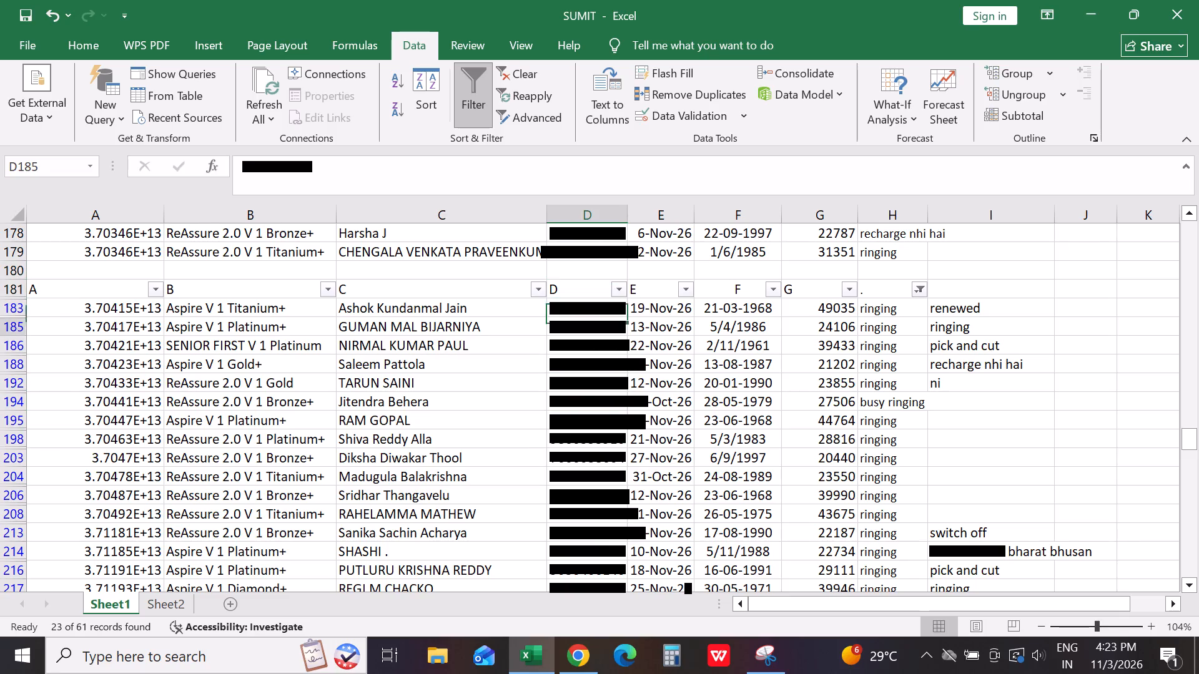
{"action": "key", "text": "Right"}
{"action": "key", "text": "Right"}
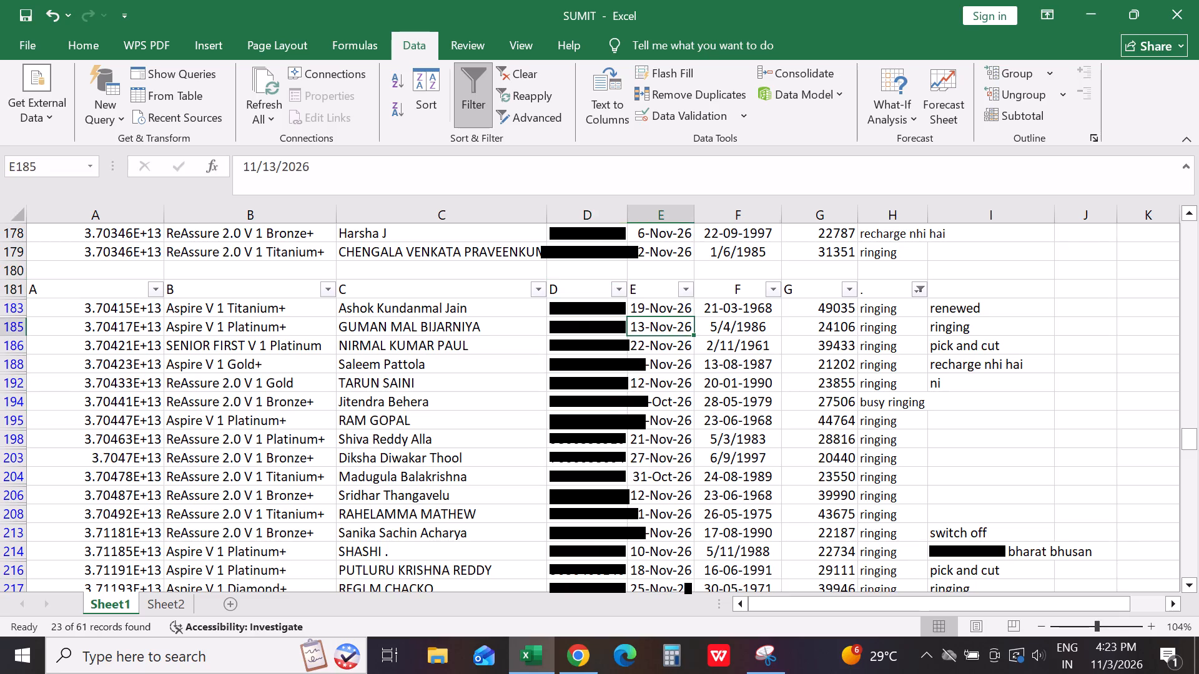
{"action": "key", "text": "Right"}
{"action": "key", "text": "Right"}
{"action": "key", "text": "Right"}
{"action": "type", "text": "after 1"}
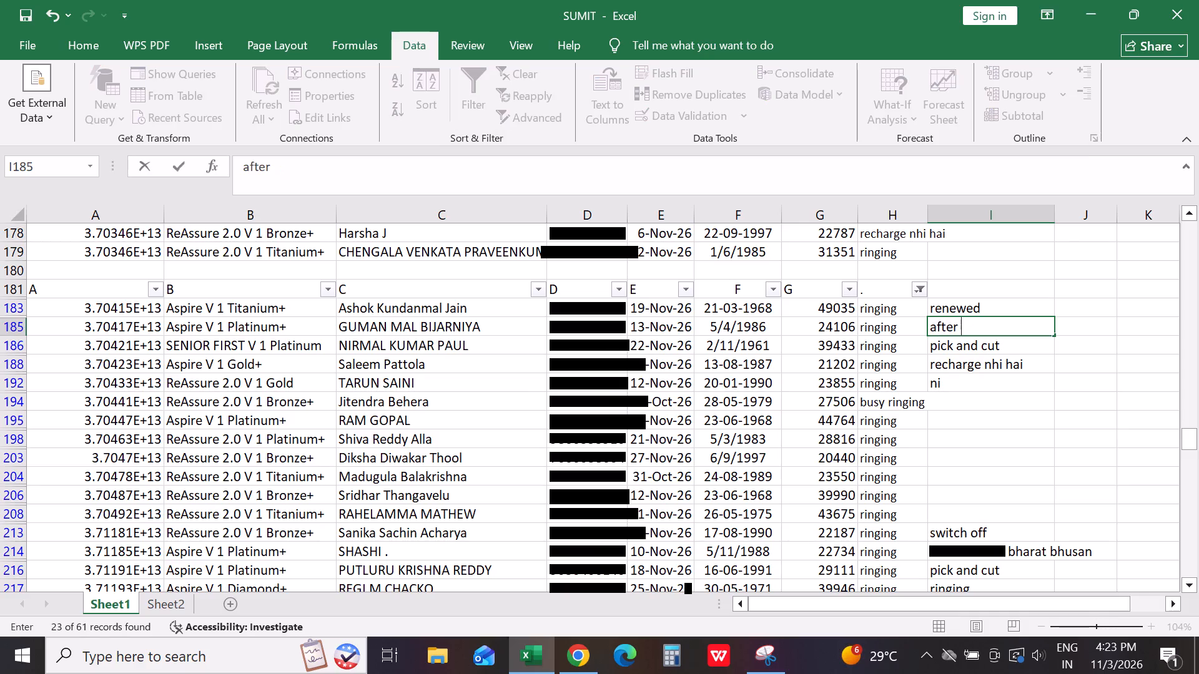
{"action": "key", "text": "space"}
{"action": "type", "text": "h cb"}
{"action": "key", "text": "space"}
{"action": "key", "text": "Down"}
Return to the customer record in row 194 and check its column D entry.
{"action": "key", "text": "Left"}
{"action": "key", "text": "Left"}
{"action": "key", "text": "Left"}
{"action": "key", "text": "Left"}
{"action": "key", "text": "Down"}
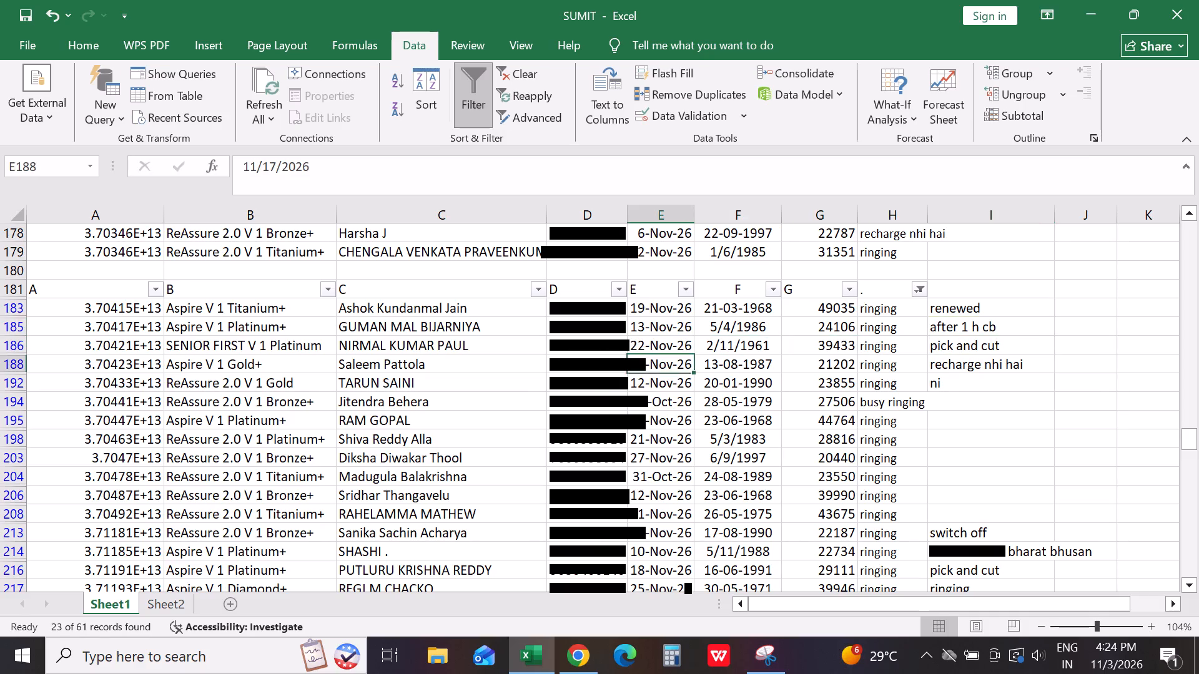
{"action": "key", "text": "Down"}
{"action": "key", "text": "Down"}
{"action": "key", "text": "Left"}
{"action": "key", "text": "Left"}
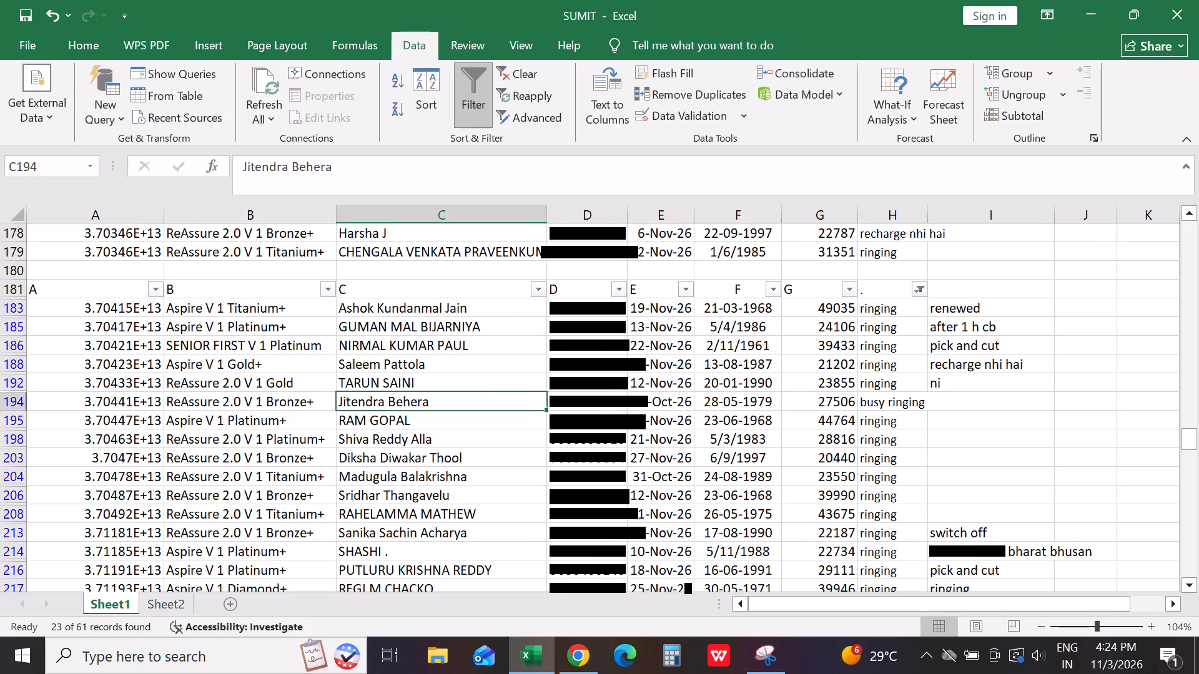
{"action": "key", "text": "Right"}
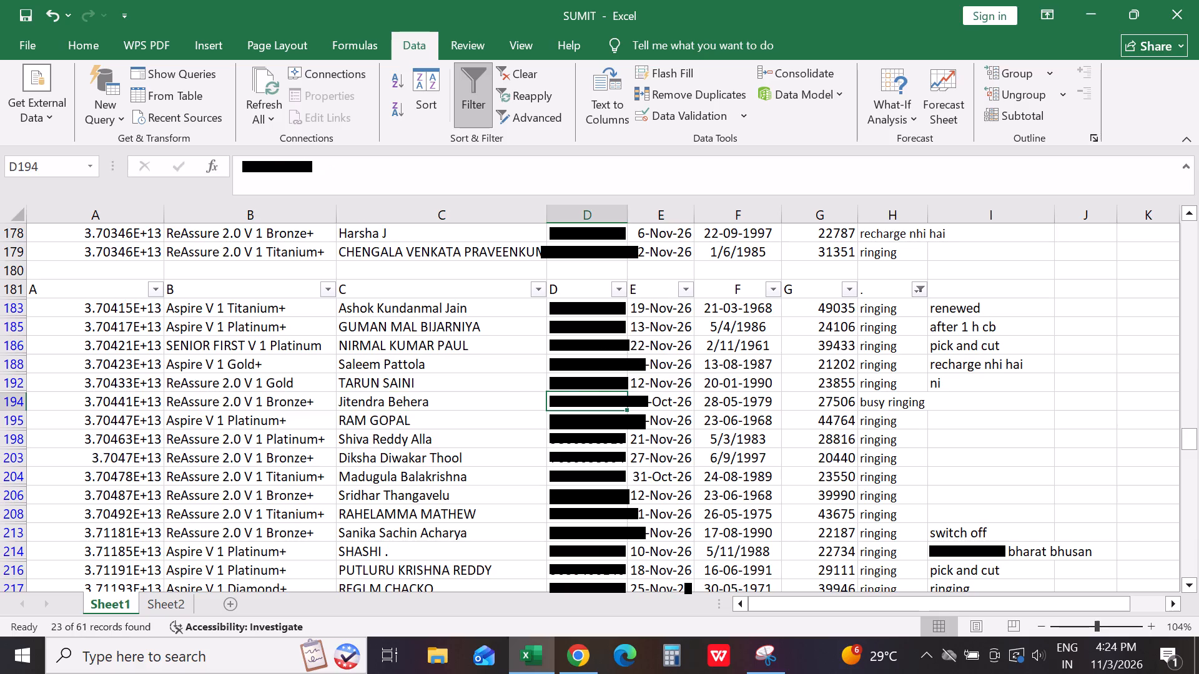
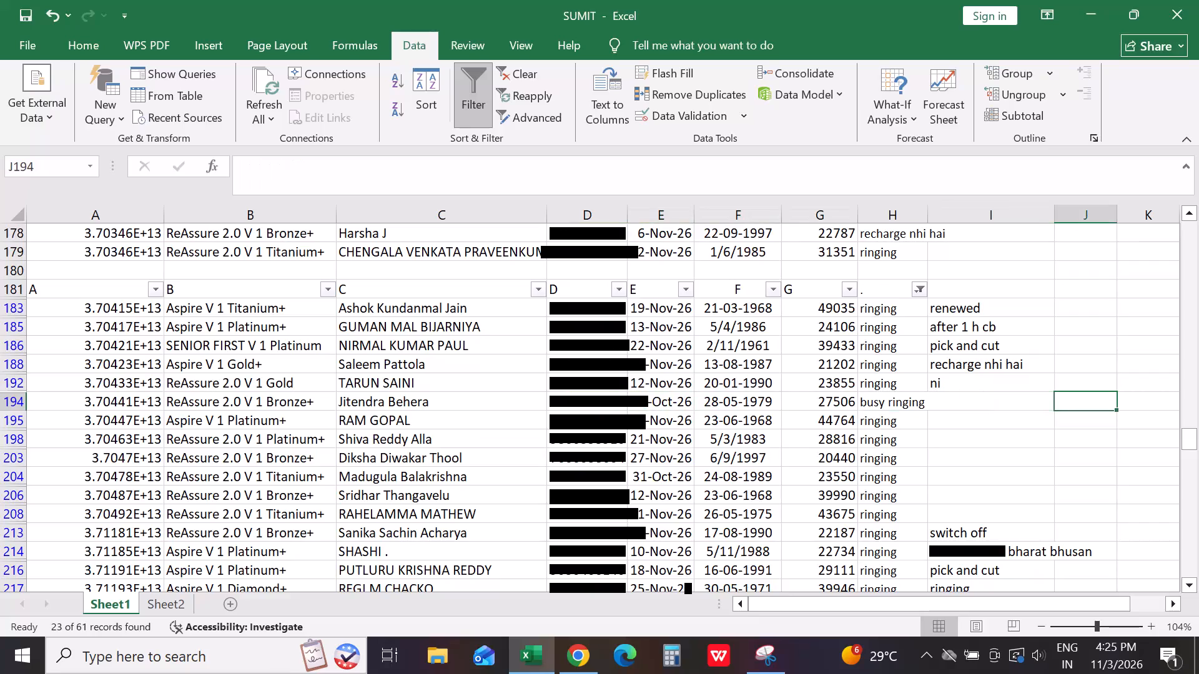
Record the call outcome "ni" in column I for the customer record in row 194.
{"action": "key", "text": "Left"}
{"action": "key", "text": "Left"}
{"action": "key", "text": "Right"}
{"action": "type", "text": "ni"}
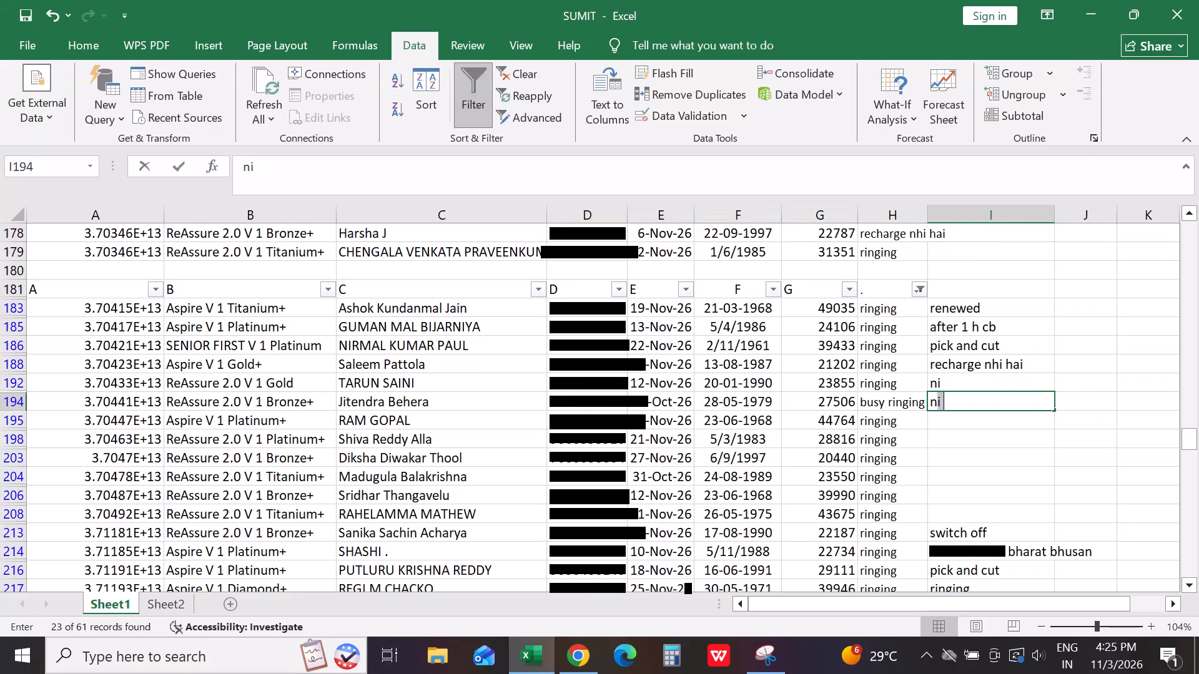
{"action": "key", "text": "space"}
{"action": "key", "text": "Down"}
Check the column D entry in row 195 and record the call outcome "ringing" in that record's column I.
{"action": "key", "text": "Left"}
{"action": "key", "text": "Left"}
{"action": "key", "text": "Left"}
{"action": "key", "text": "Left"}
{"action": "key", "text": "Left"}
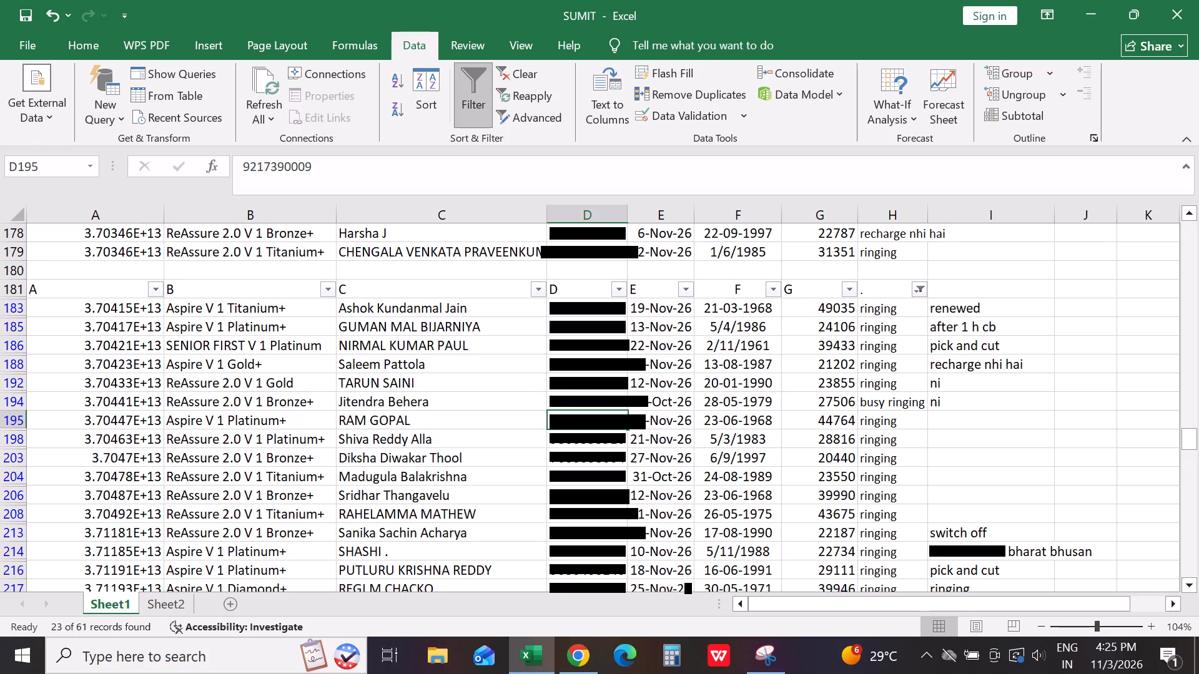
{"action": "key", "text": "Right"}
{"action": "key", "text": "Right"}
{"action": "key", "text": "Right"}
{"action": "key", "text": "Right"}
{"action": "key", "text": "Right"}
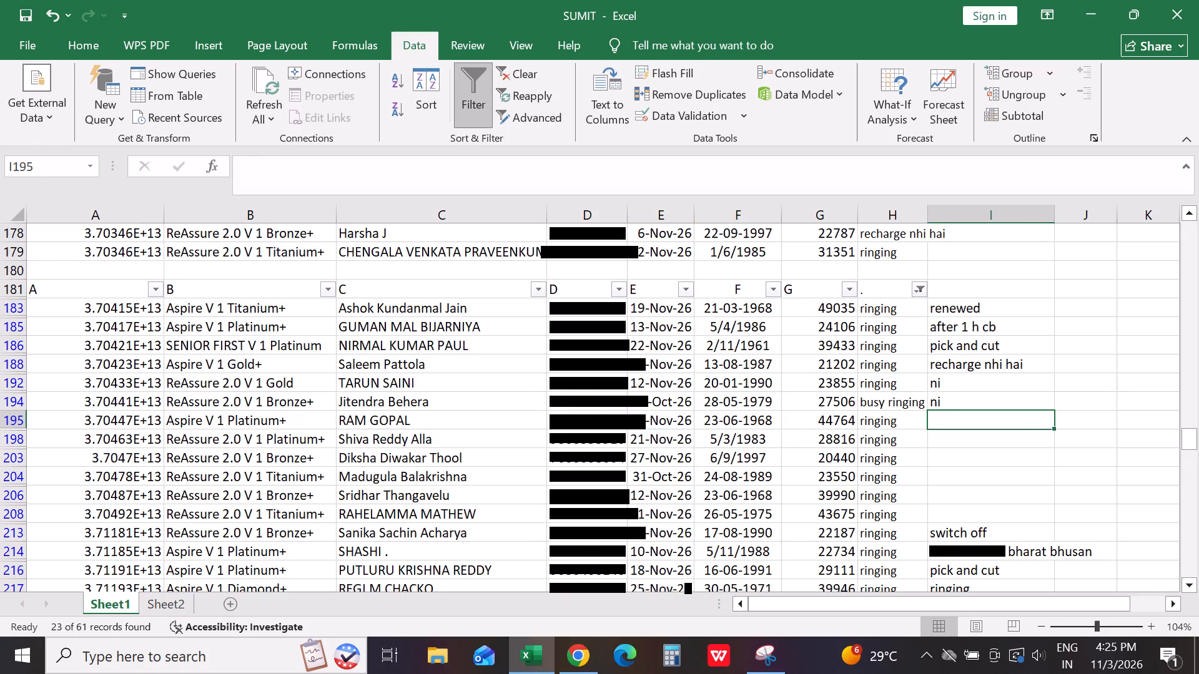
{"action": "type", "text": "ringing"}
{"action": "key", "text": "space"}
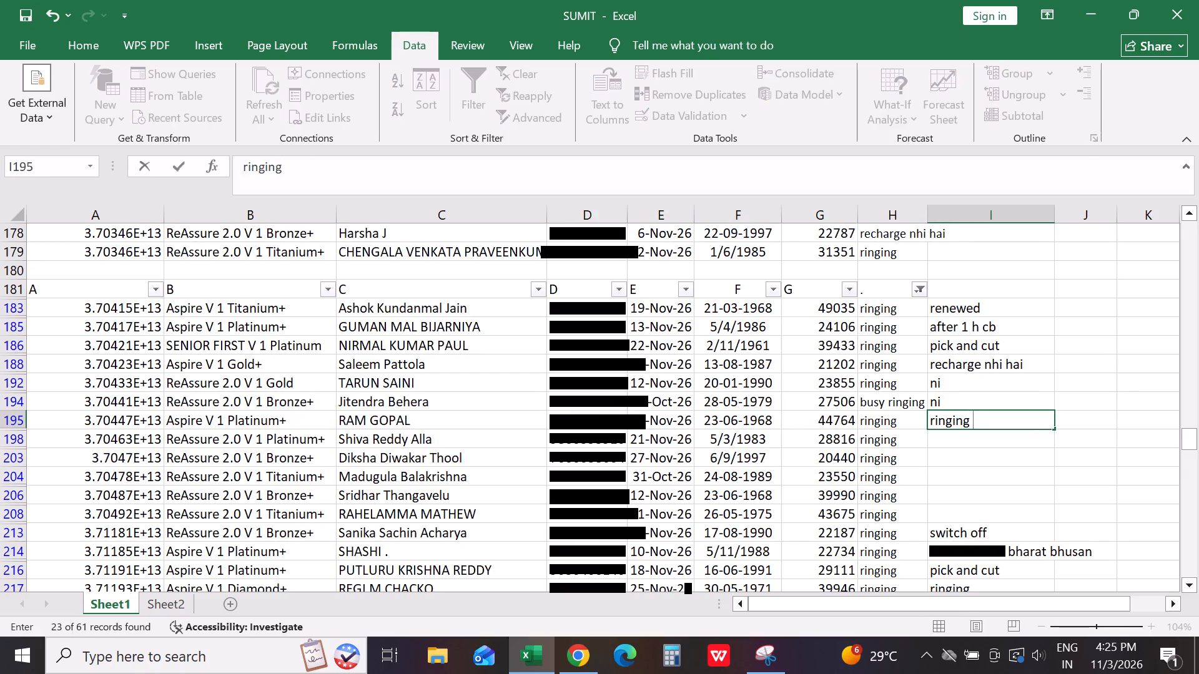
{"action": "key", "text": "Down"}
Check the column D entry for the customer record in row 198.
{"action": "key", "text": "Left"}
{"action": "key", "text": "Left"}
{"action": "key", "text": "Left"}
{"action": "key", "text": "Left"}
{"action": "key", "text": "Left"}
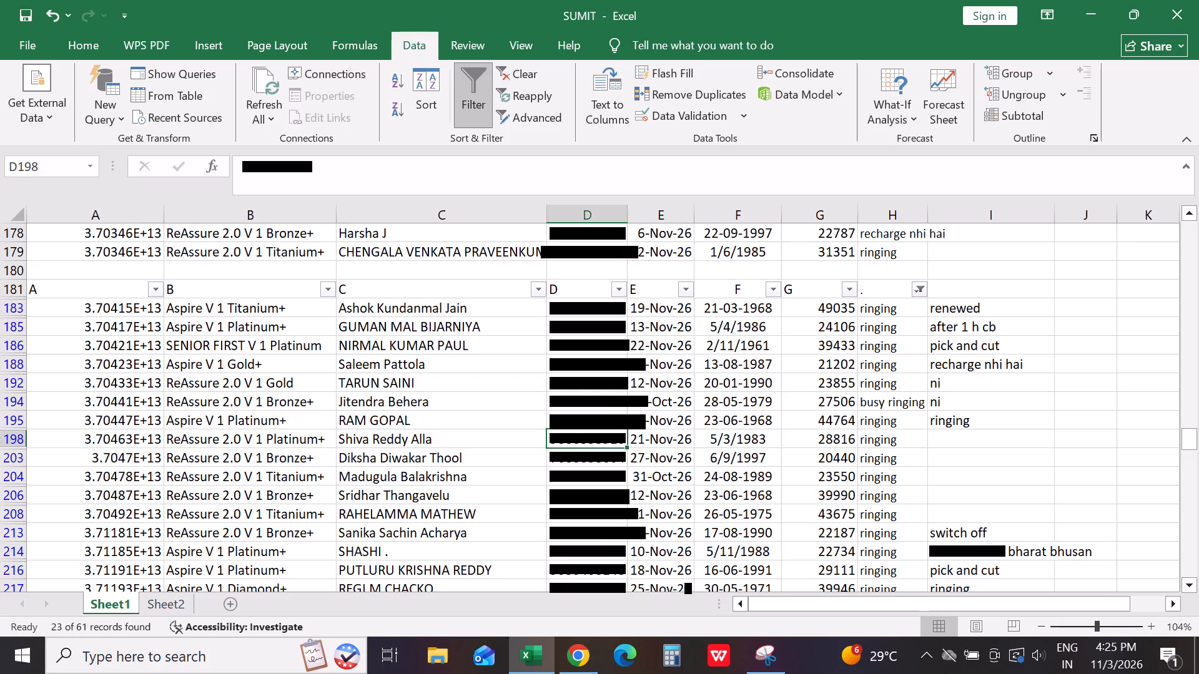
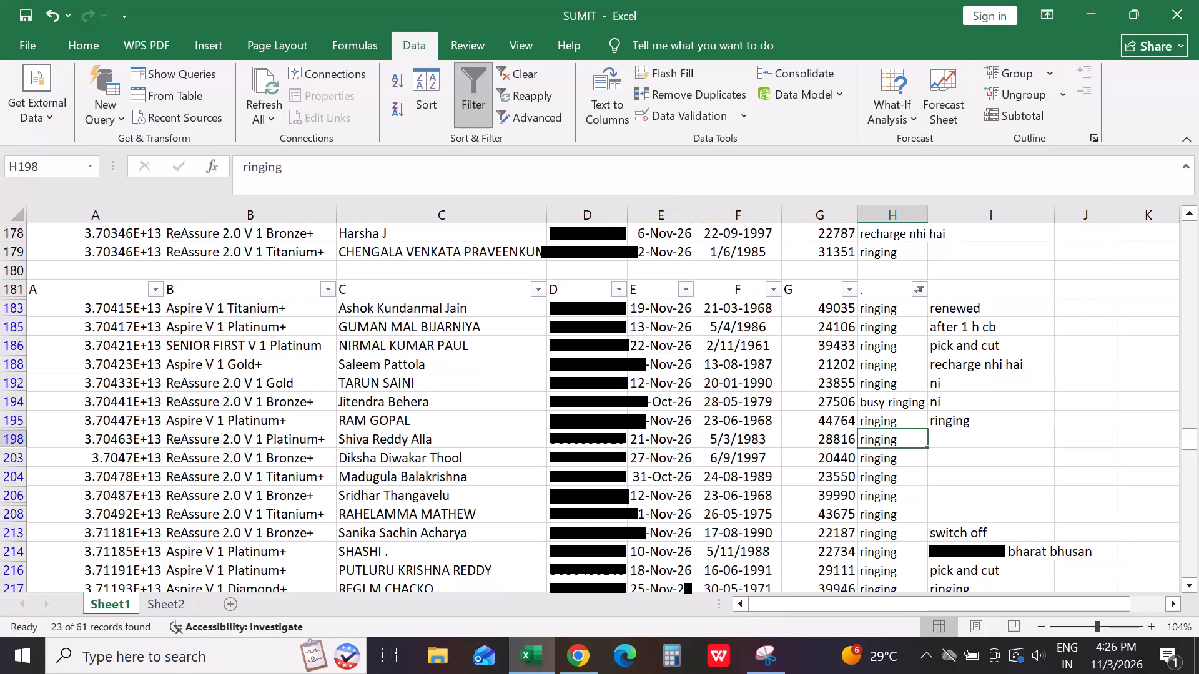
Record the call outcome "ringing" in column I for the customer record in row 198.
{"action": "type", "text": "ringing"}
{"action": "key", "text": "space"}
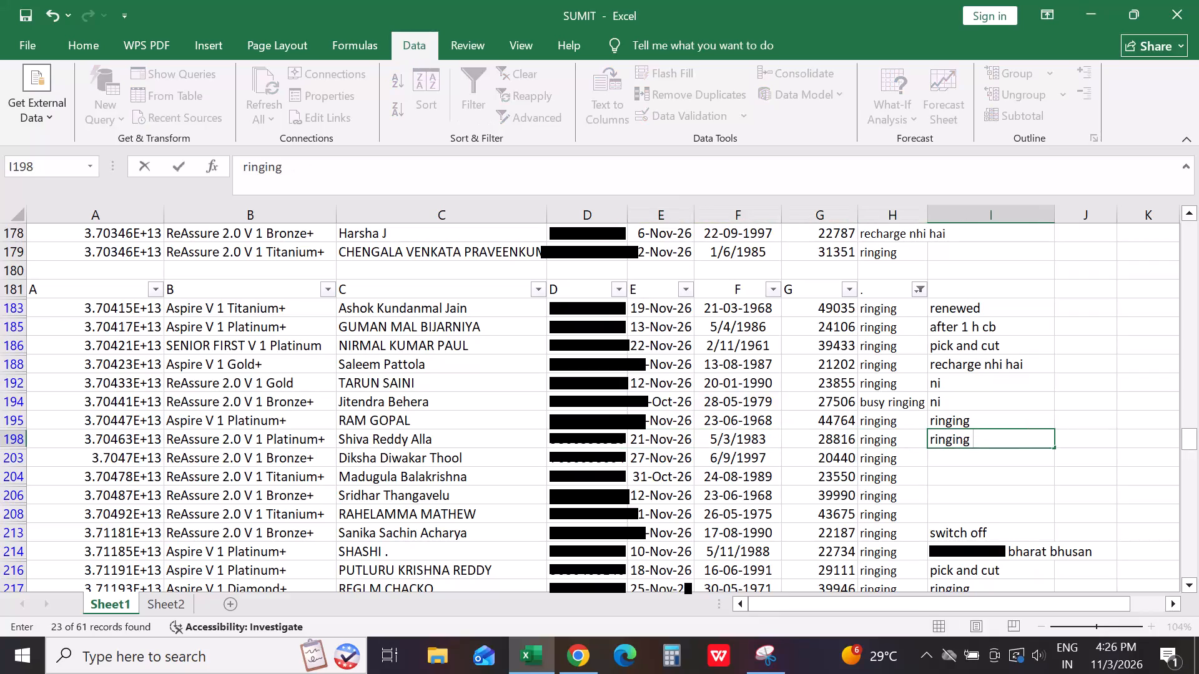
{"action": "key", "text": "Down"}
Check the column D entry for the customer record in row 203.
{"action": "key", "text": "Left"}
{"action": "key", "text": "Left"}
{"action": "key", "text": "Left"}
{"action": "key", "text": "Left"}
{"action": "key", "text": "Left"}
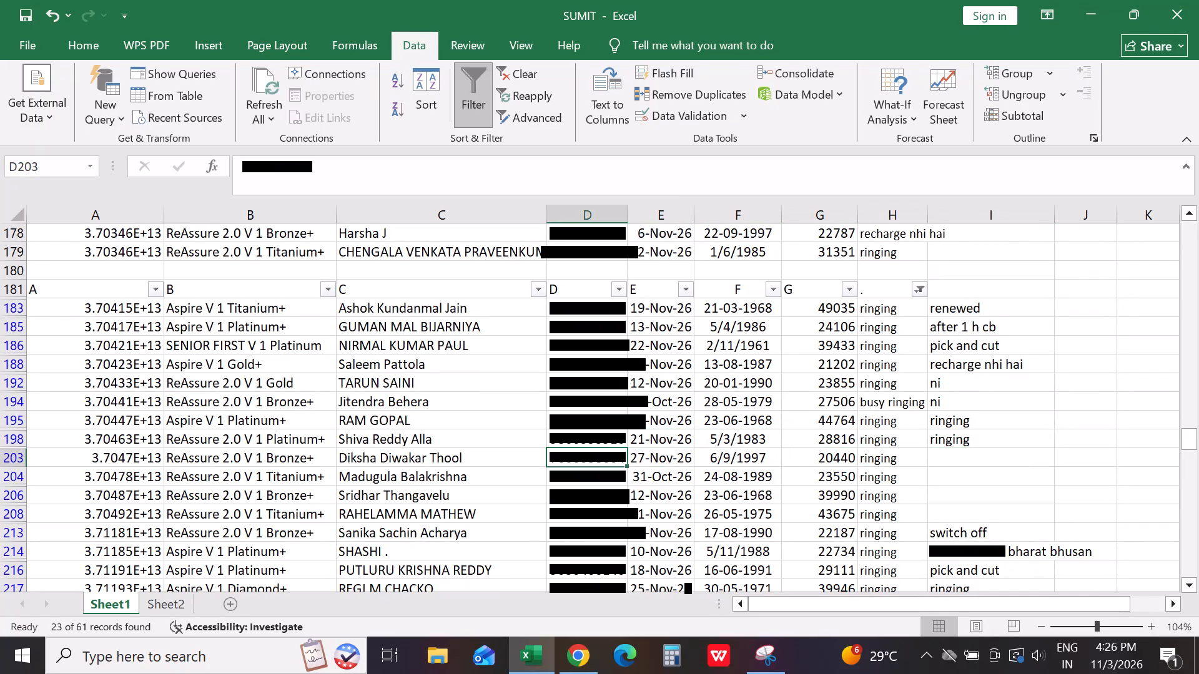
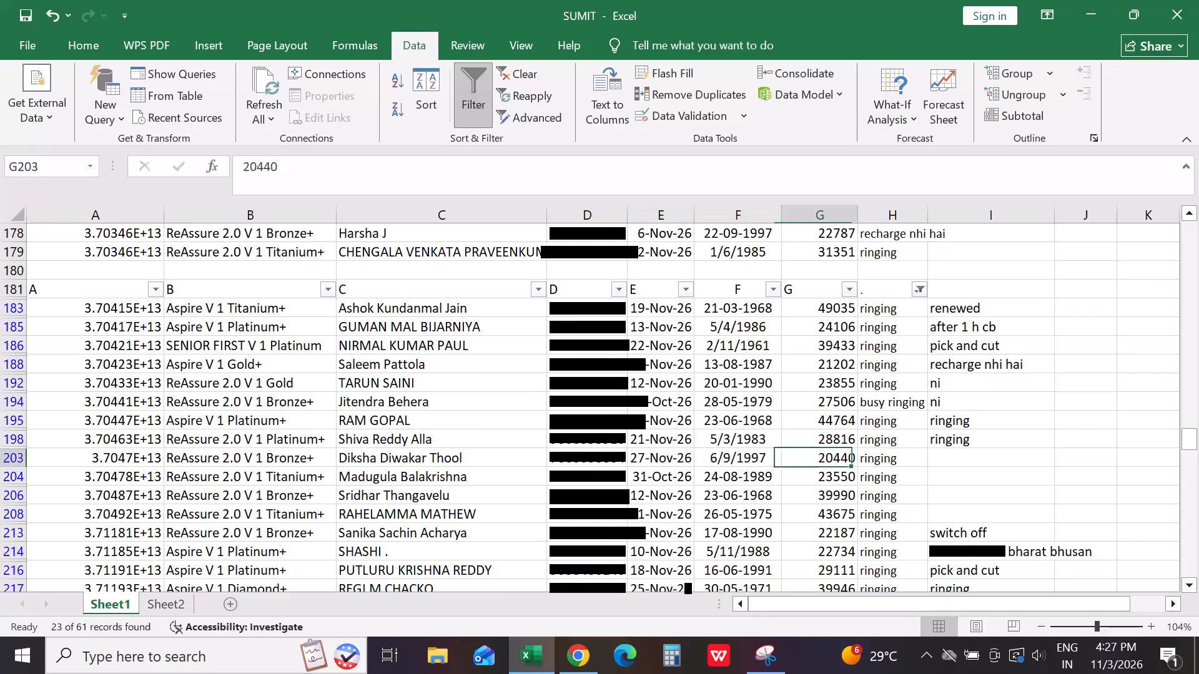
Record the call outcome "ringing" in column I for the customer record in row 203.
{"action": "key", "text": "Right"}
{"action": "key", "text": "Right"}
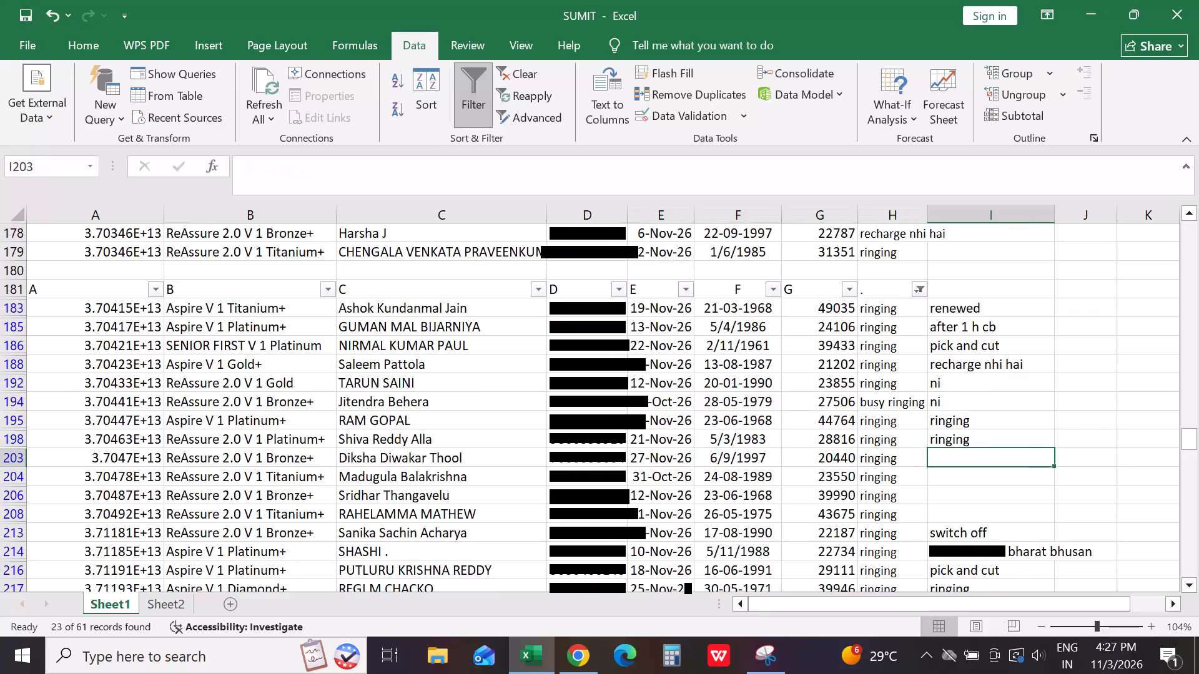
{"action": "type", "text": "rinik"}
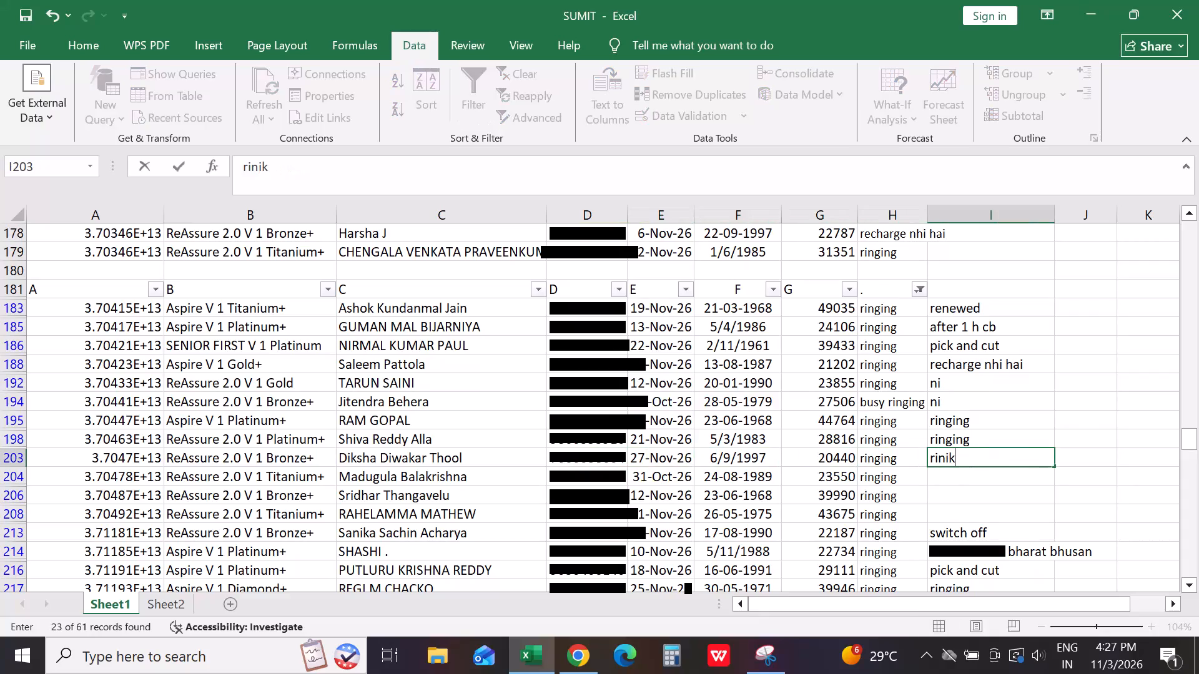
{"action": "key", "text": "BackSpace"}
{"action": "key", "text": "BackSpace"}
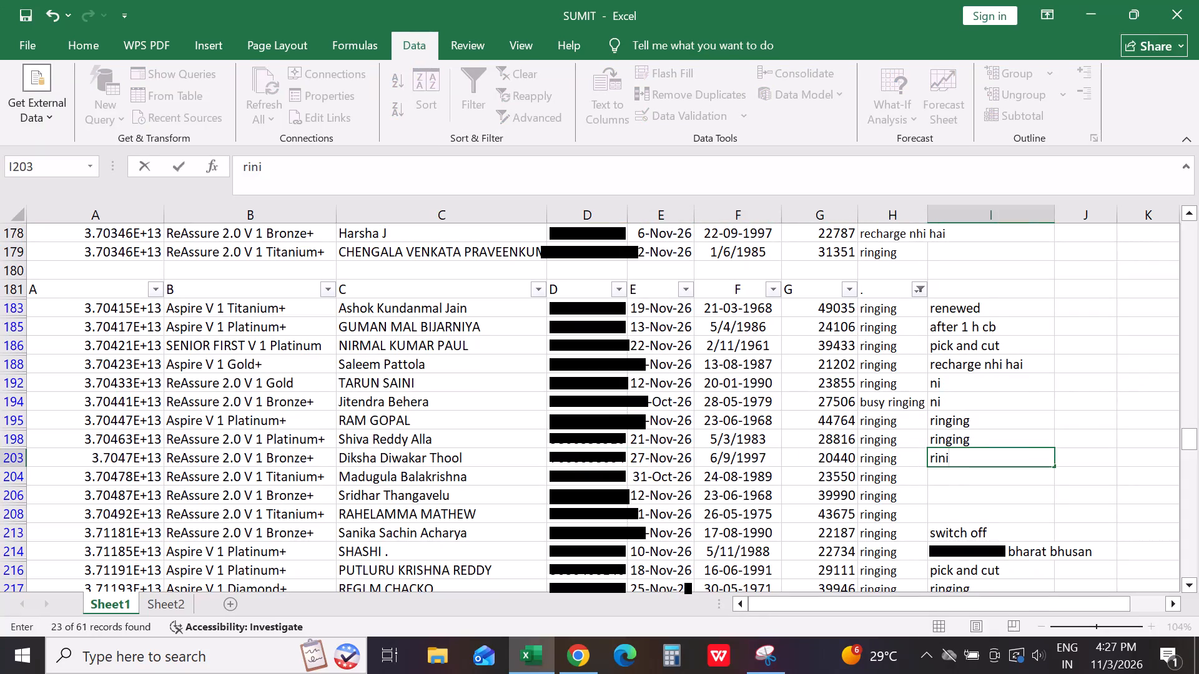
{"action": "type", "text": "ging"}
{"action": "key", "text": "space"}
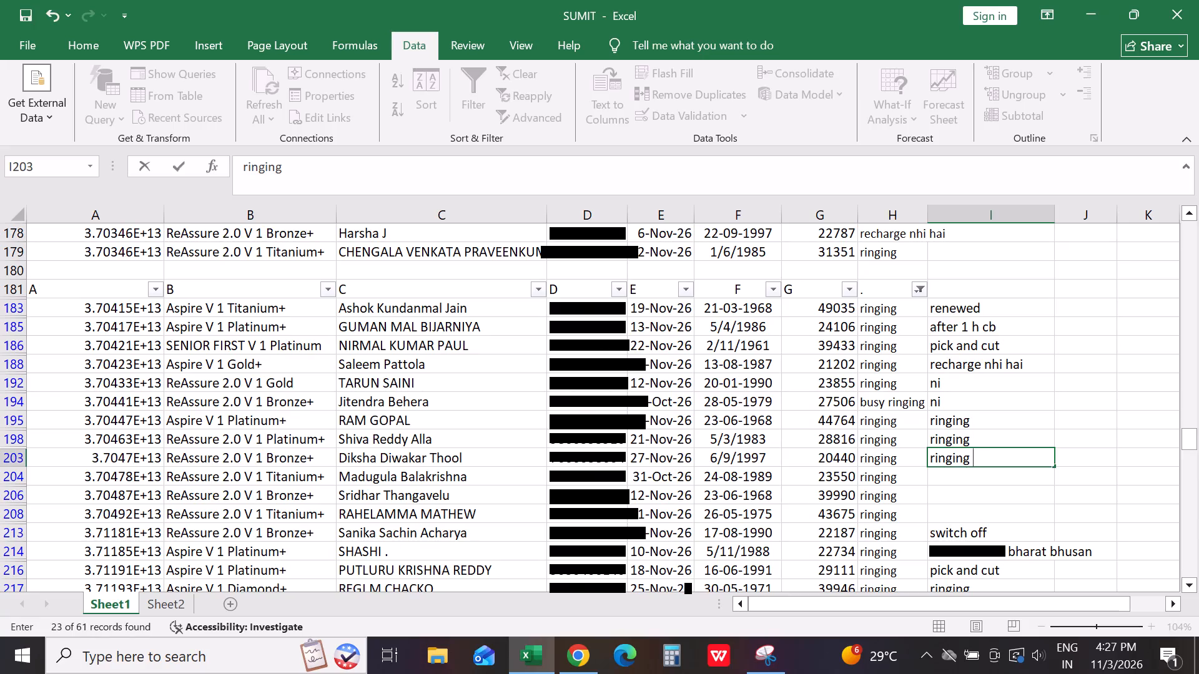
{"action": "key", "text": "Down"}
Check the column D entry for the customer record in row 204.
{"action": "key", "text": "Left"}
{"action": "key", "text": "Left"}
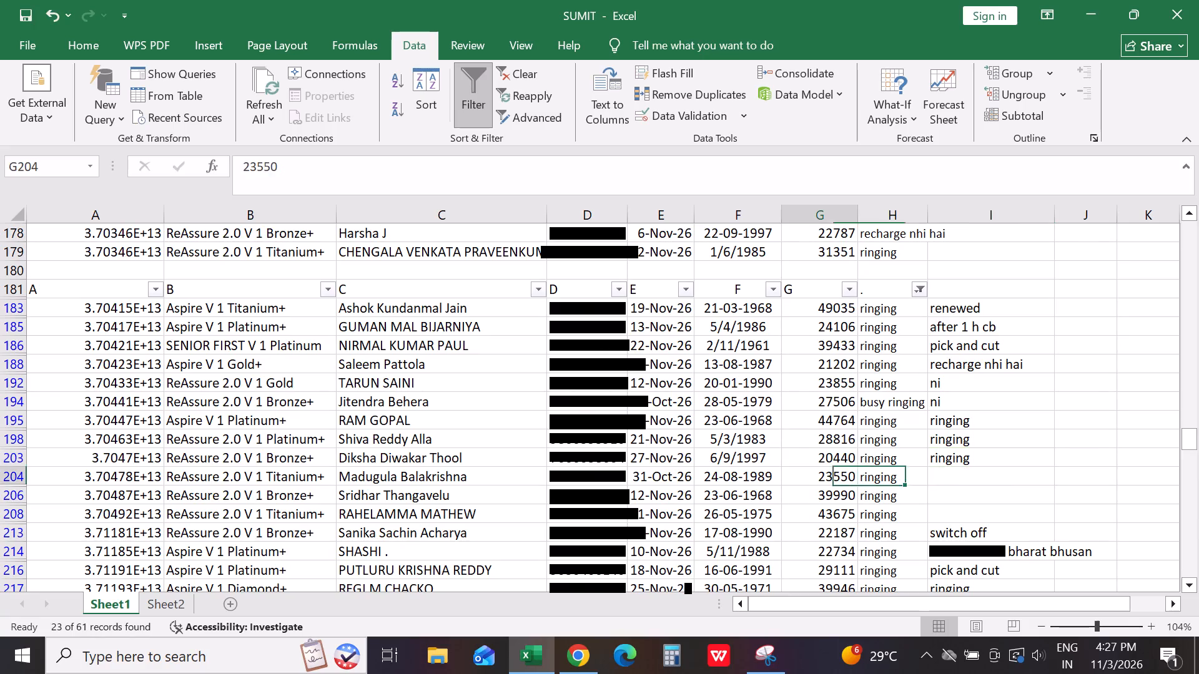
{"action": "key", "text": "Left"}
{"action": "key", "text": "Left"}
{"action": "key", "text": "Left"}
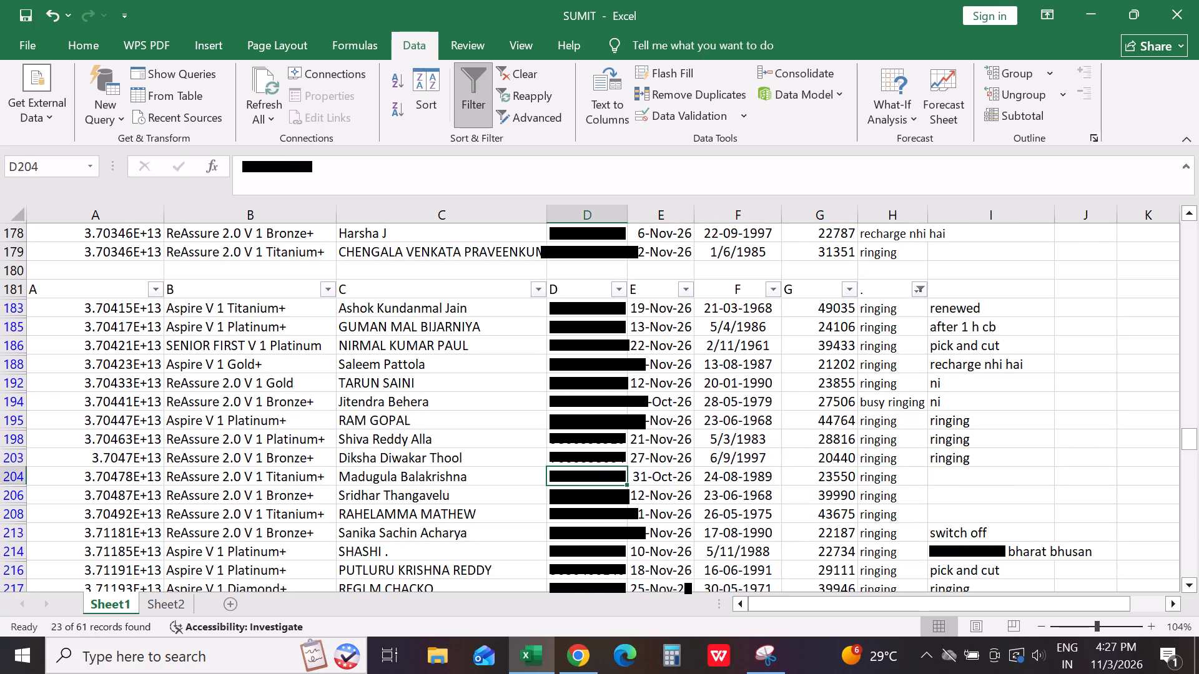
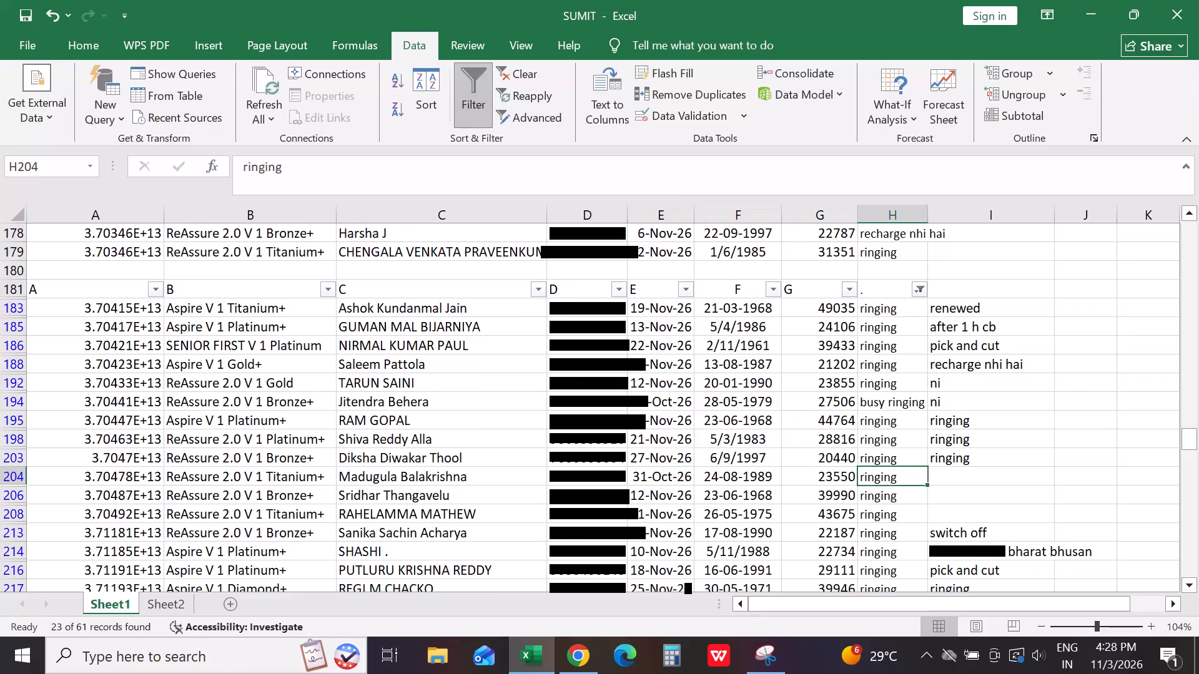
Record the call outcome "renewed" in column I for the customer record in row 204.
{"action": "key", "text": "Right"}
{"action": "type", "text": "ren"}
{"action": "key", "text": "Down"}
Check the column D entry for the customer record in row 206.
{"action": "key", "text": "Left"}
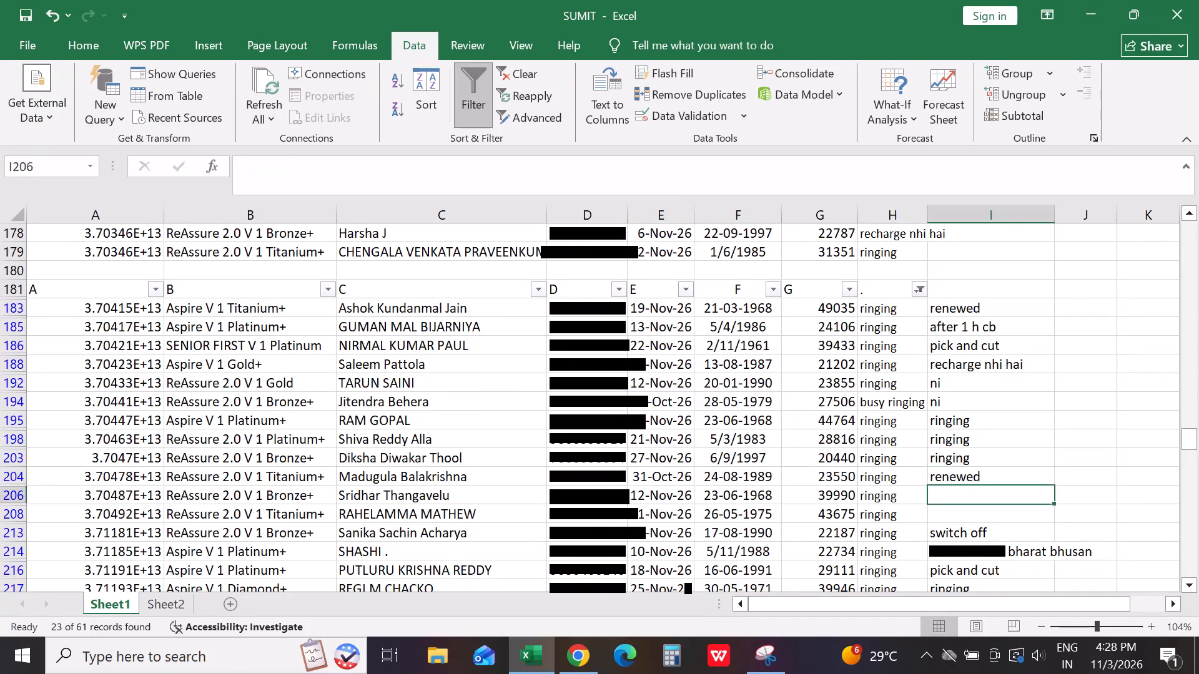
{"action": "key", "text": "Left"}
{"action": "key", "text": "Left"}
{"action": "key", "text": "Left"}
{"action": "key", "text": "Left"}
{"action": "key", "text": "Left"}
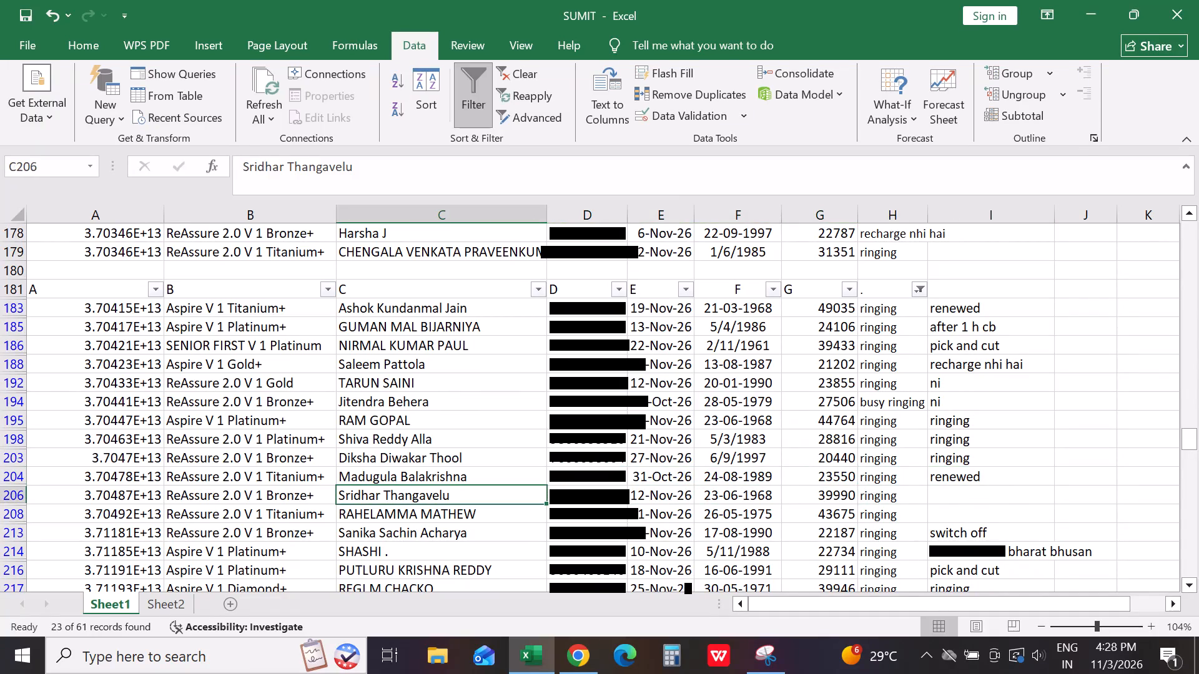
{"action": "key", "text": "Right"}
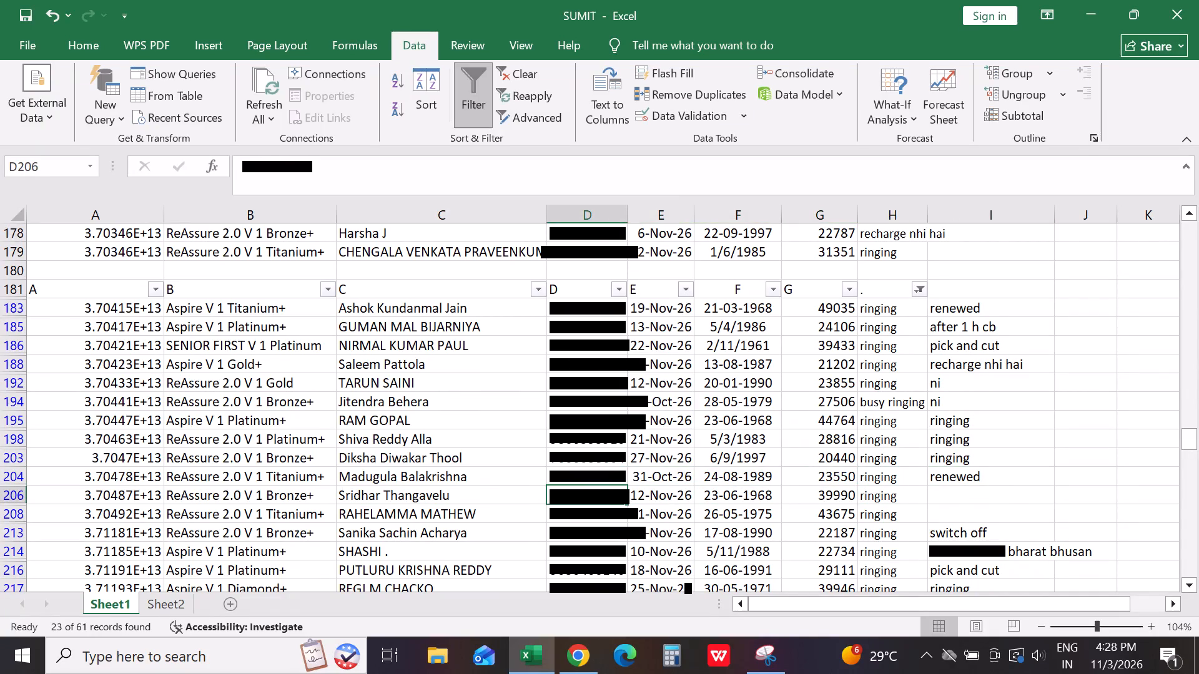
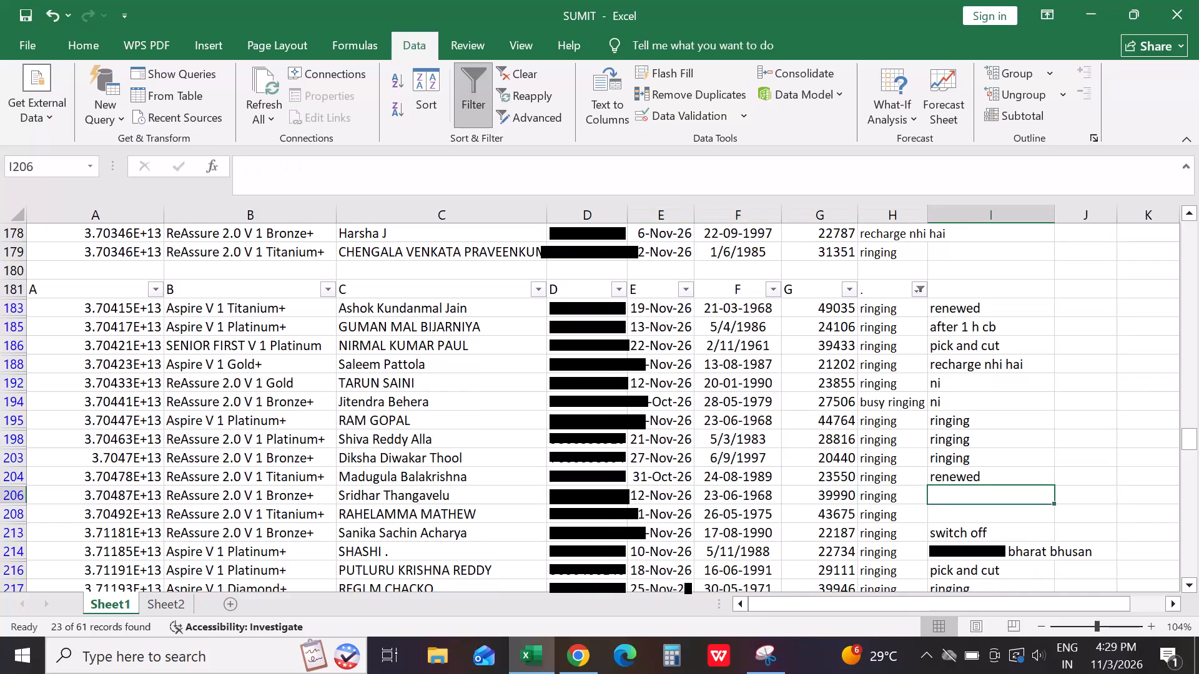
Record the call outcome "ringing" in column I for the customer record in row 206.
{"action": "key", "text": "r"}
{"action": "type", "text": "ingin"}
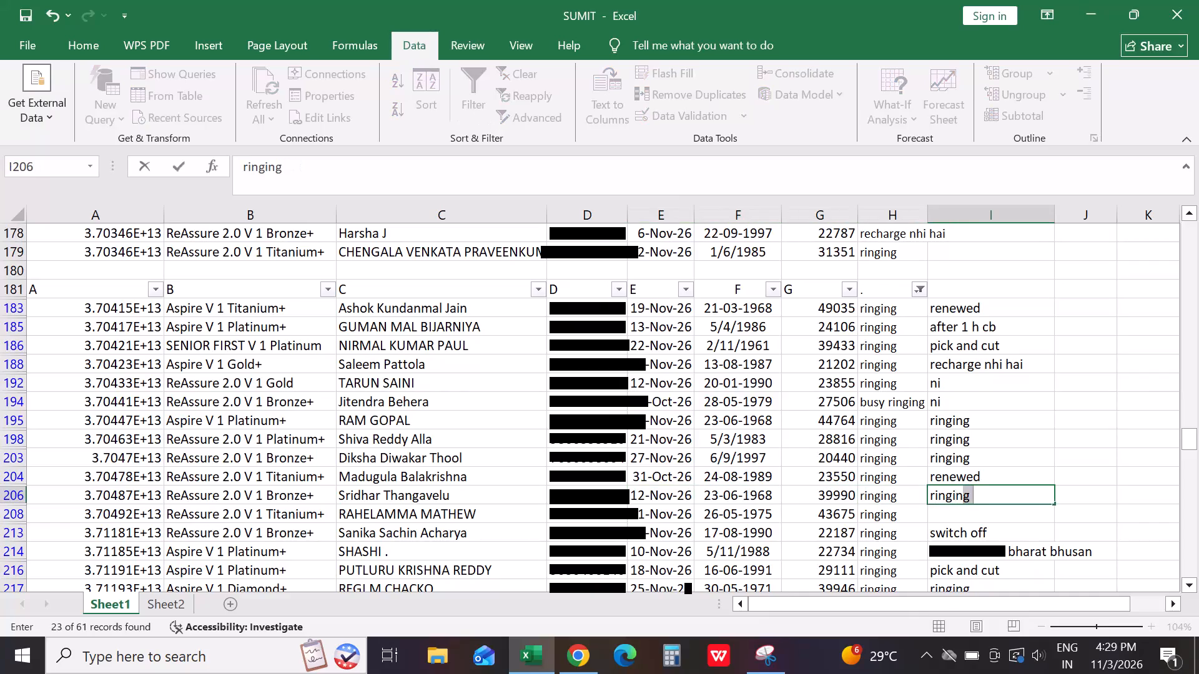
{"action": "key", "text": "Down"}
Check the column D entry for the customer record in row 208.
{"action": "key", "text": "Left"}
{"action": "key", "text": "Left"}
{"action": "key", "text": "Left"}
{"action": "key", "text": "Left"}
{"action": "key", "text": "Left"}
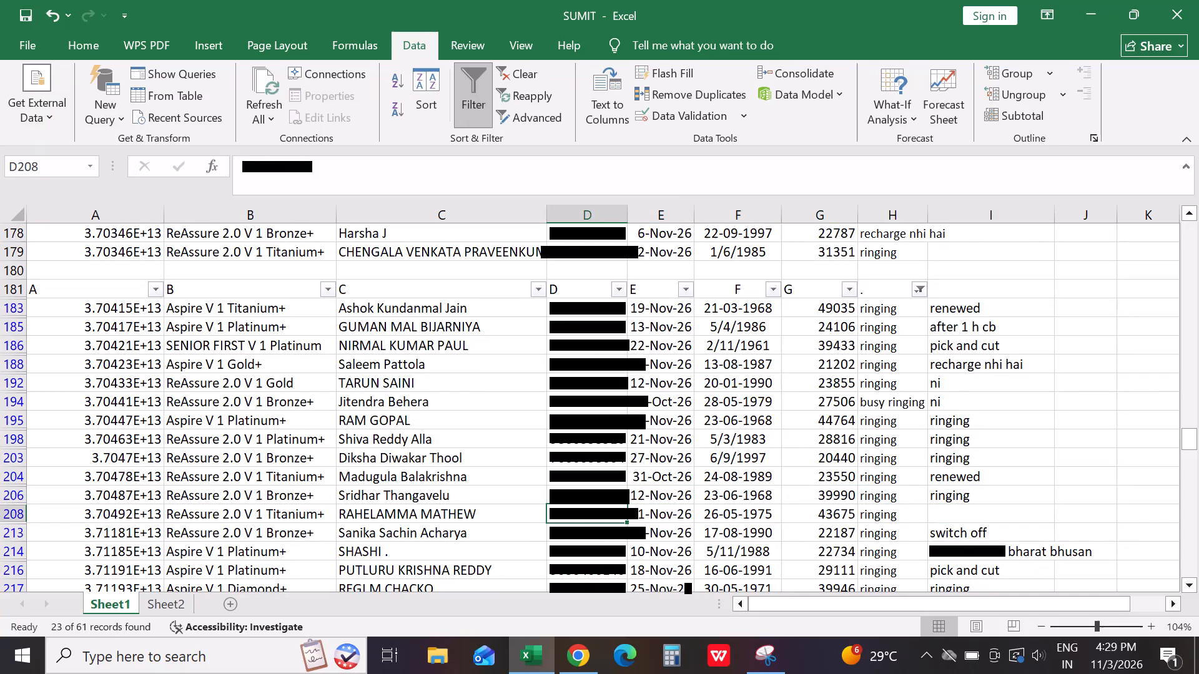
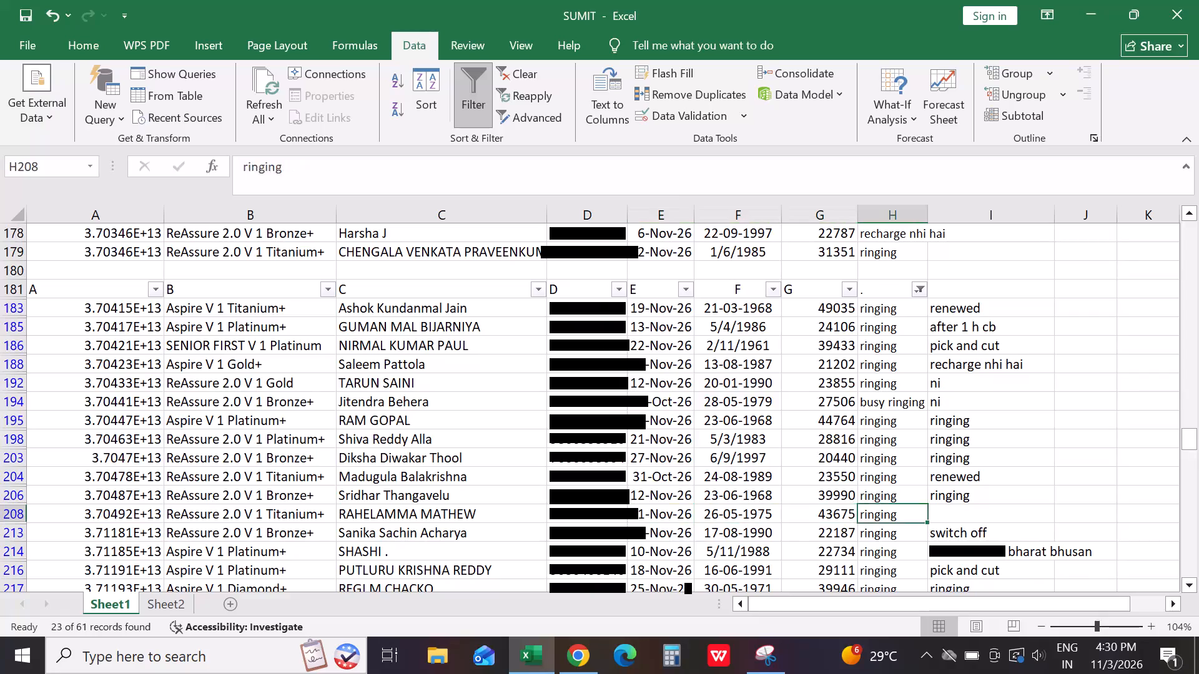
Record the call outcome "ringing" in column I for the customer record in row 208.
{"action": "key", "text": "Right"}
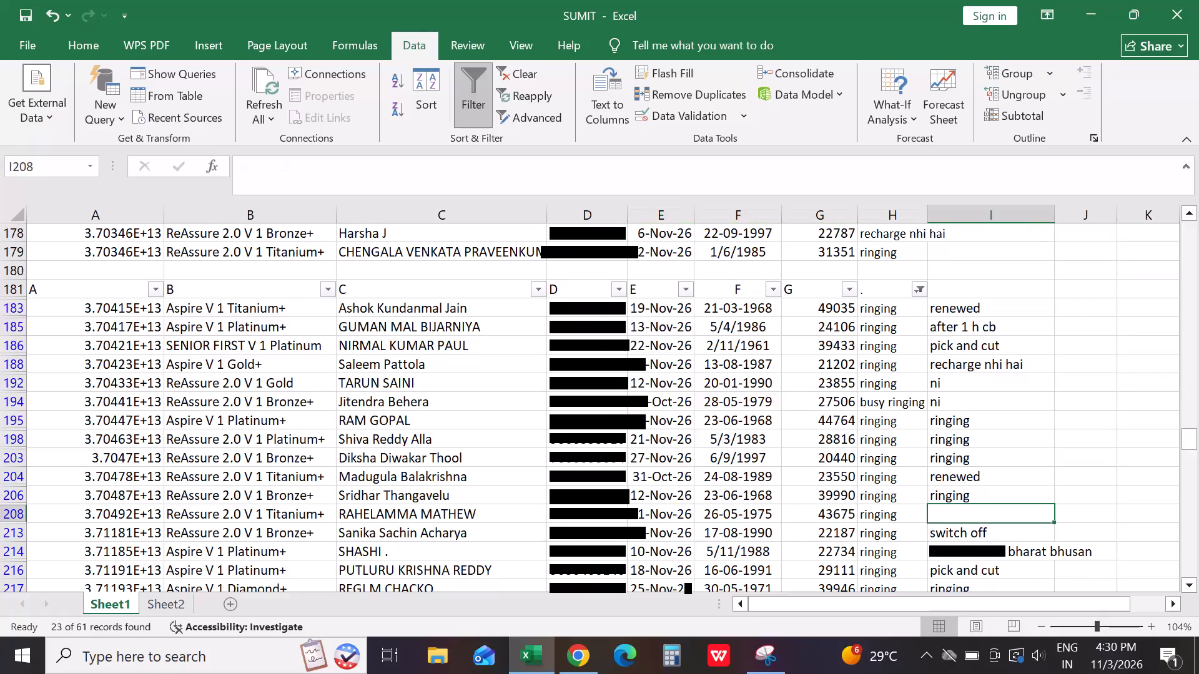
{"action": "key", "text": "n"}
{"action": "key", "text": "BackSpace"}
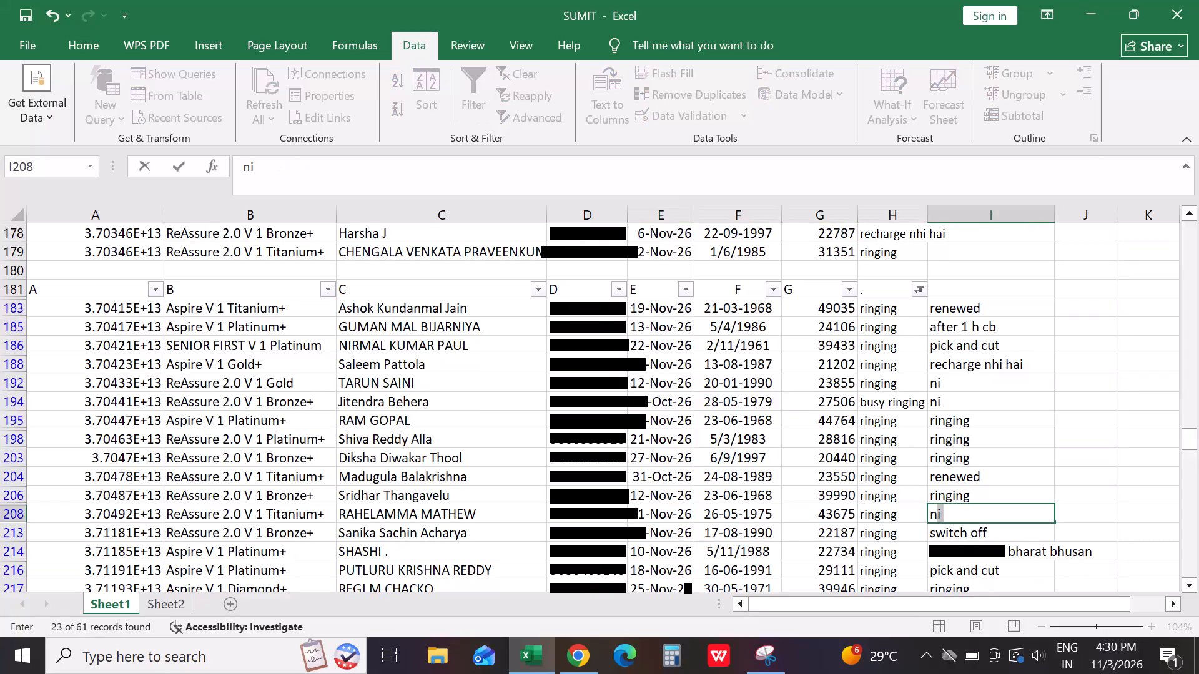
{"action": "key", "text": "BackSpace"}
{"action": "key", "text": "e"}
{"action": "key", "text": "BackSpace"}
{"action": "key", "text": "r"}
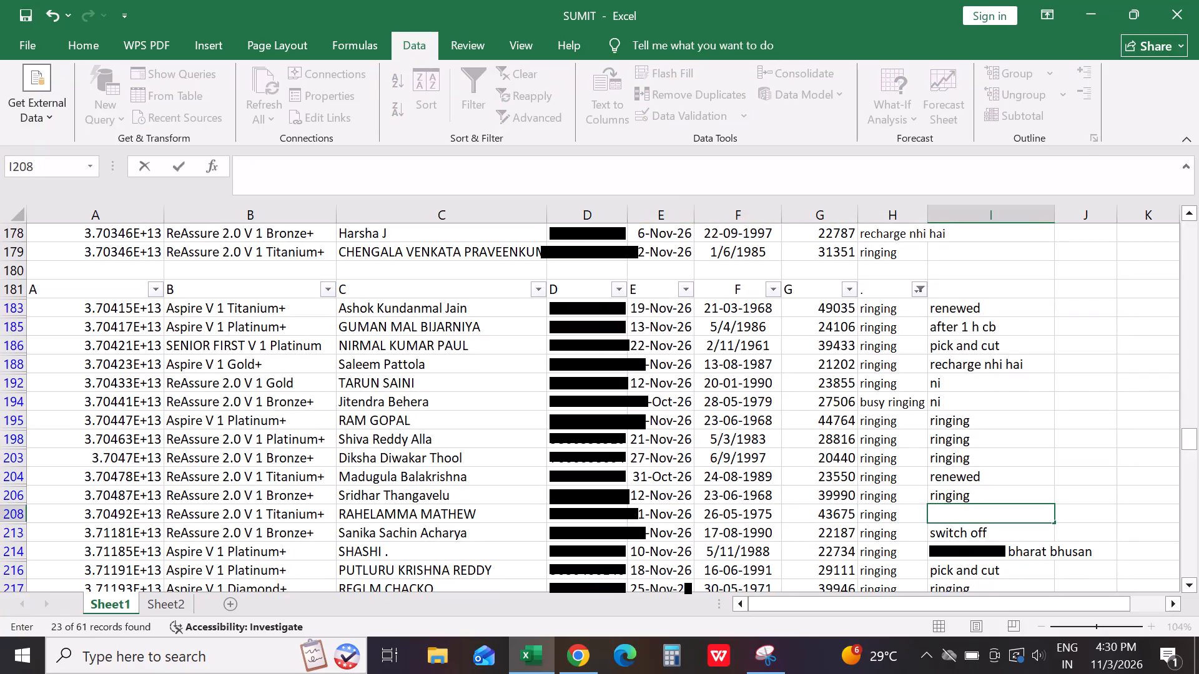
{"action": "key", "text": "i"}
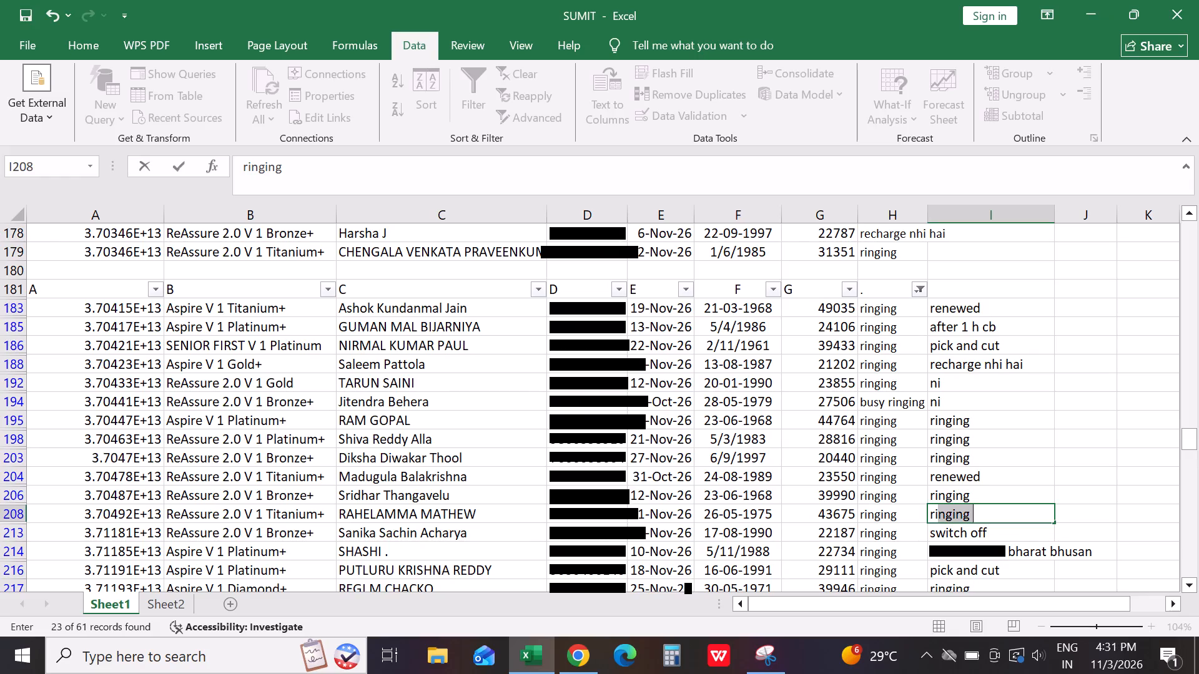
{"action": "key", "text": "Down"}
Review the column I outcomes for the remaining filtered records from row 213 to the end of the block.
{"action": "key", "text": "Down"}
{"action": "key", "text": "Down"}
{"action": "key", "text": "Down"}
{"action": "key", "text": "Down"}
{"action": "key", "text": "Down"}
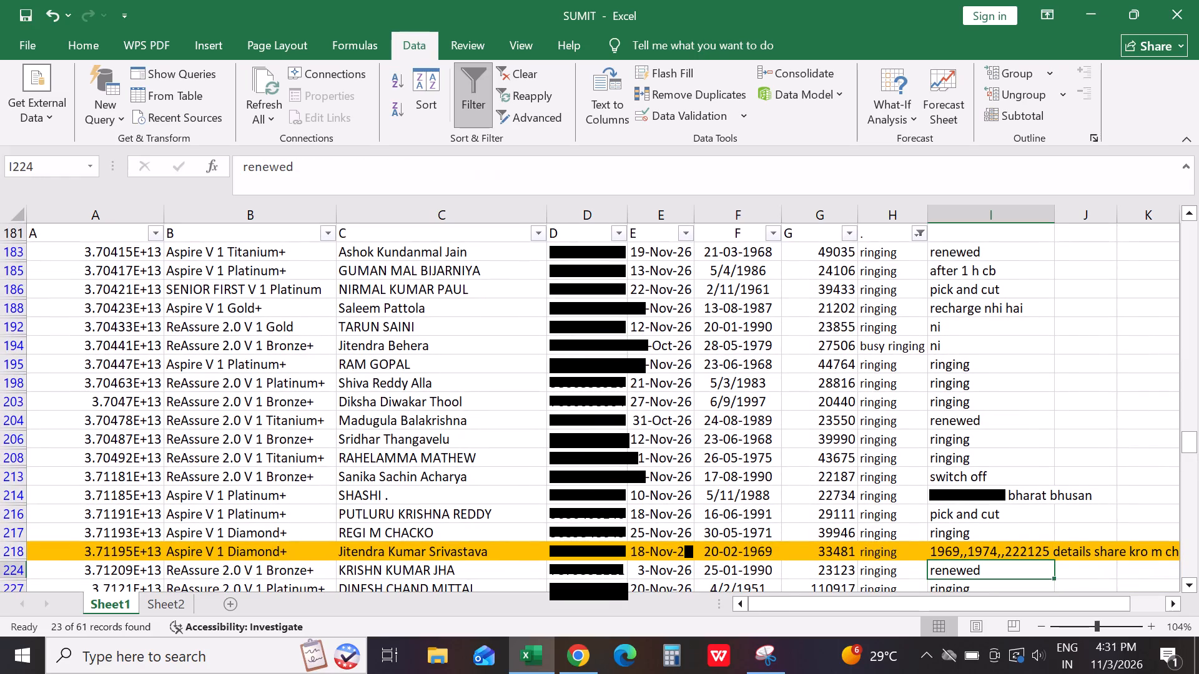
{"action": "key", "text": "Up"}
{"action": "key", "text": "Up"}
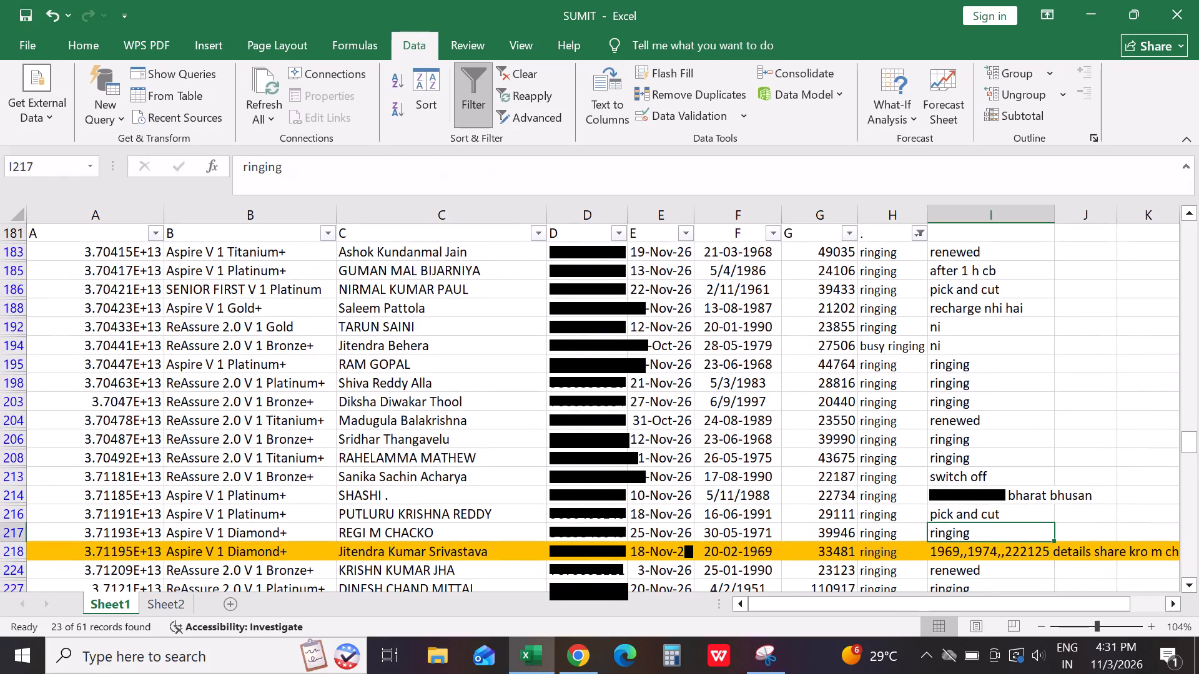
{"action": "key", "text": "Down"}
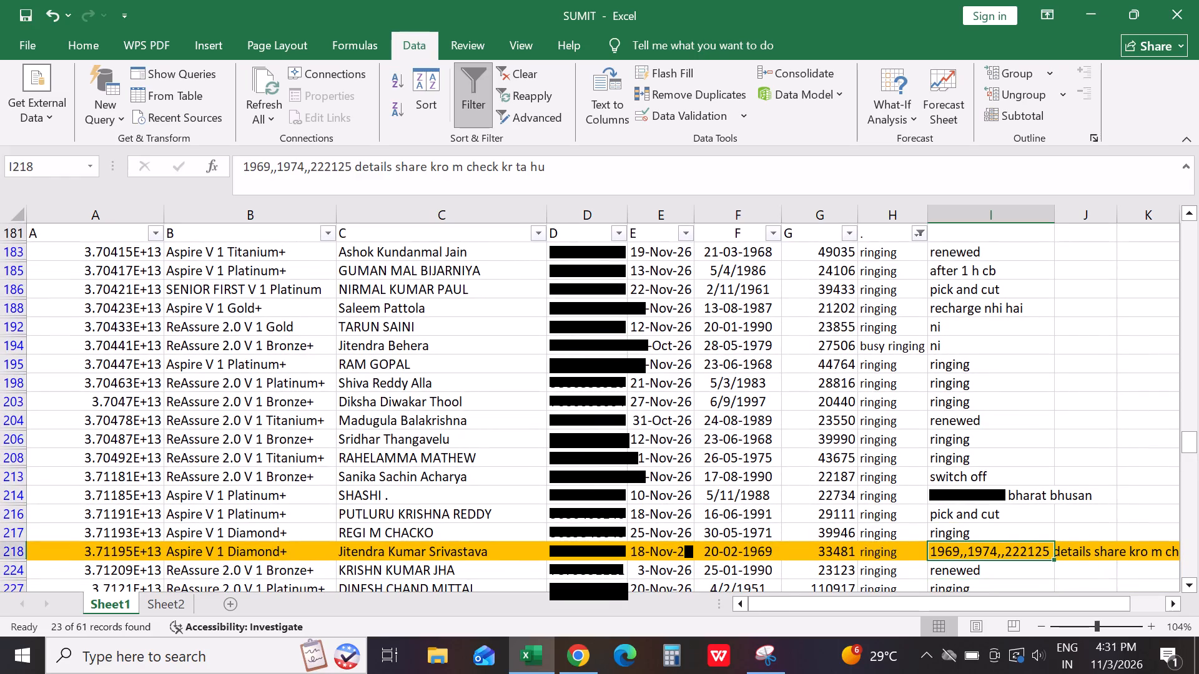
{"action": "key", "text": "Down"}
{"action": "key", "text": "Down"}
{"action": "key", "text": "Down"}
{"action": "key", "text": "Down"}
{"action": "key", "text": "Down"}
{"action": "key", "text": "Down"}
{"action": "key", "text": "Down"}
{"action": "key", "text": "Down"}
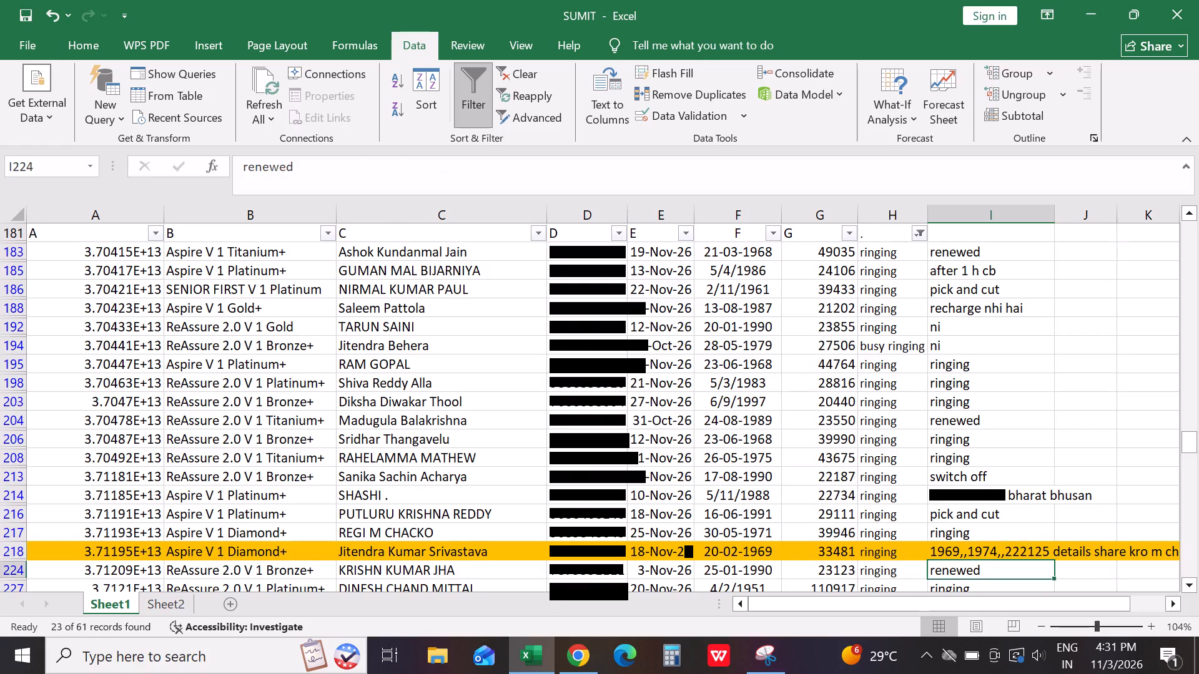
{"action": "key", "text": "Up"}
{"action": "key", "text": "Up"}
{"action": "key", "text": "Up"}
{"action": "key", "text": "Up"}
{"action": "key", "text": "Up"}
{"action": "key", "text": "Up"}
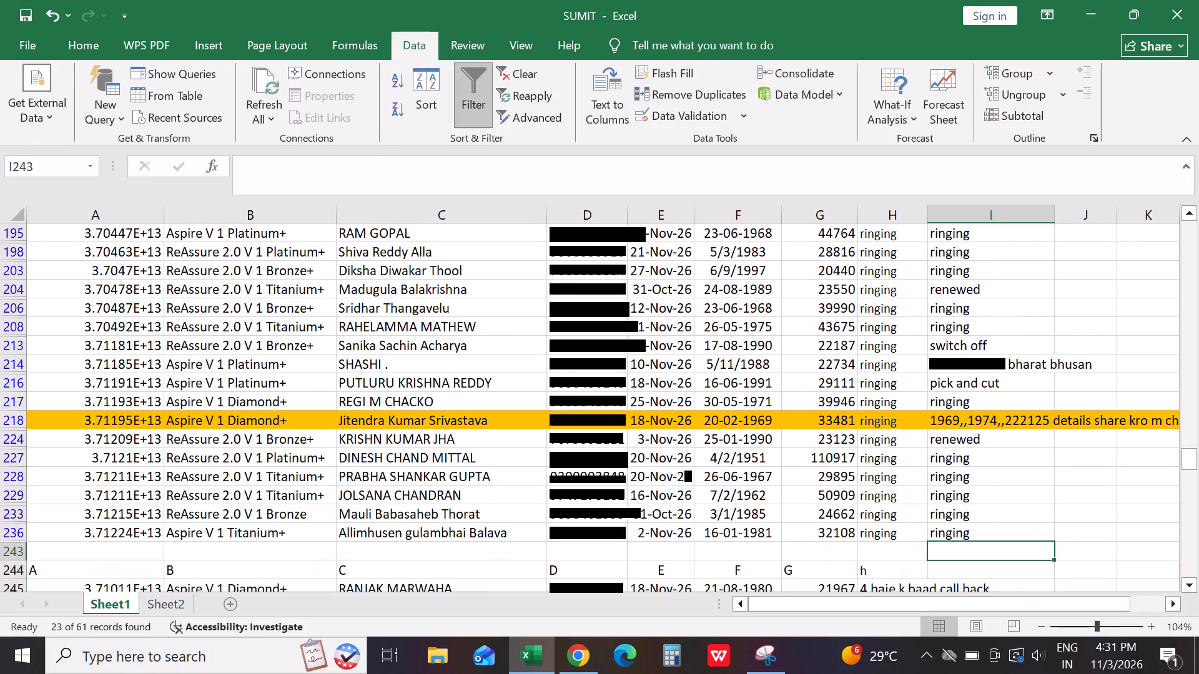
{"action": "key", "text": "Down"}
{"action": "key", "text": "Down"}
{"action": "key", "text": "Down"}
{"action": "key", "text": "Down"}
{"action": "key", "text": "Down"}
{"action": "key", "text": "Down"}
{"action": "key", "text": "Down"}
{"action": "key", "text": "Down"}
{"action": "key", "text": "Down"}
{"action": "key", "text": "Down"}
{"action": "key", "text": "Down"}
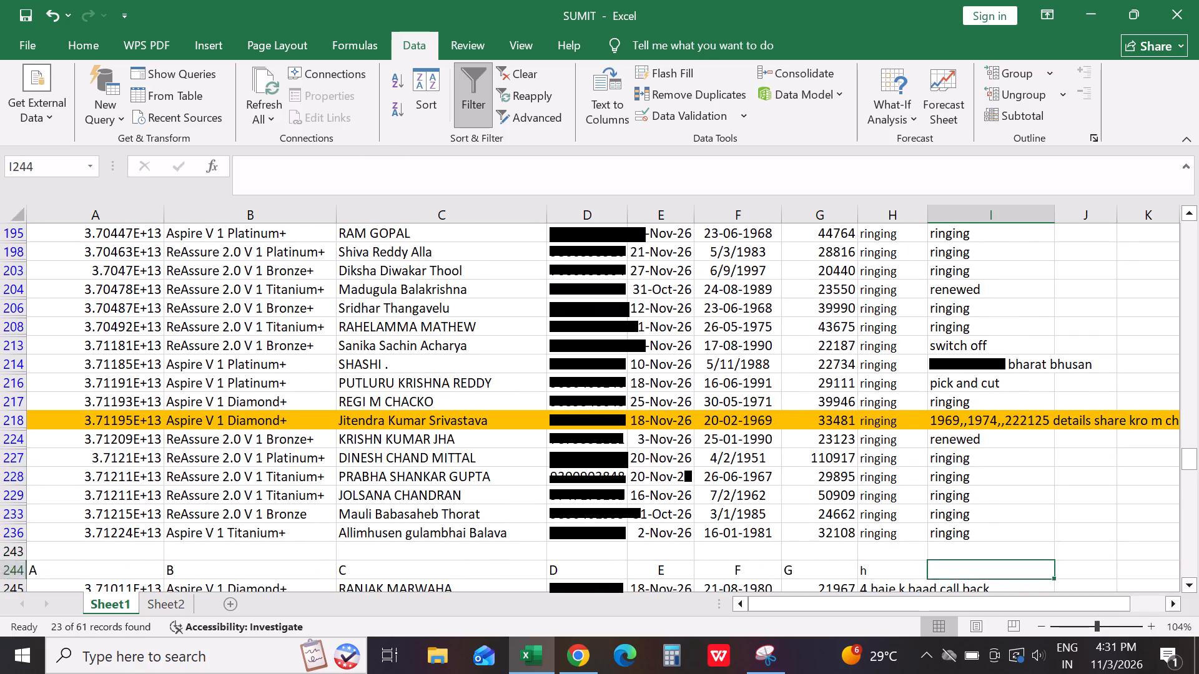
Examine the column H and I call outcomes in the block that starts at header row 244.
{"action": "key", "text": "Down"}
{"action": "key", "text": "Down"}
{"action": "key", "text": "Down"}
{"action": "key", "text": "Down"}
{"action": "key", "text": "Down"}
{"action": "key", "text": "Down"}
{"action": "key", "text": "Down"}
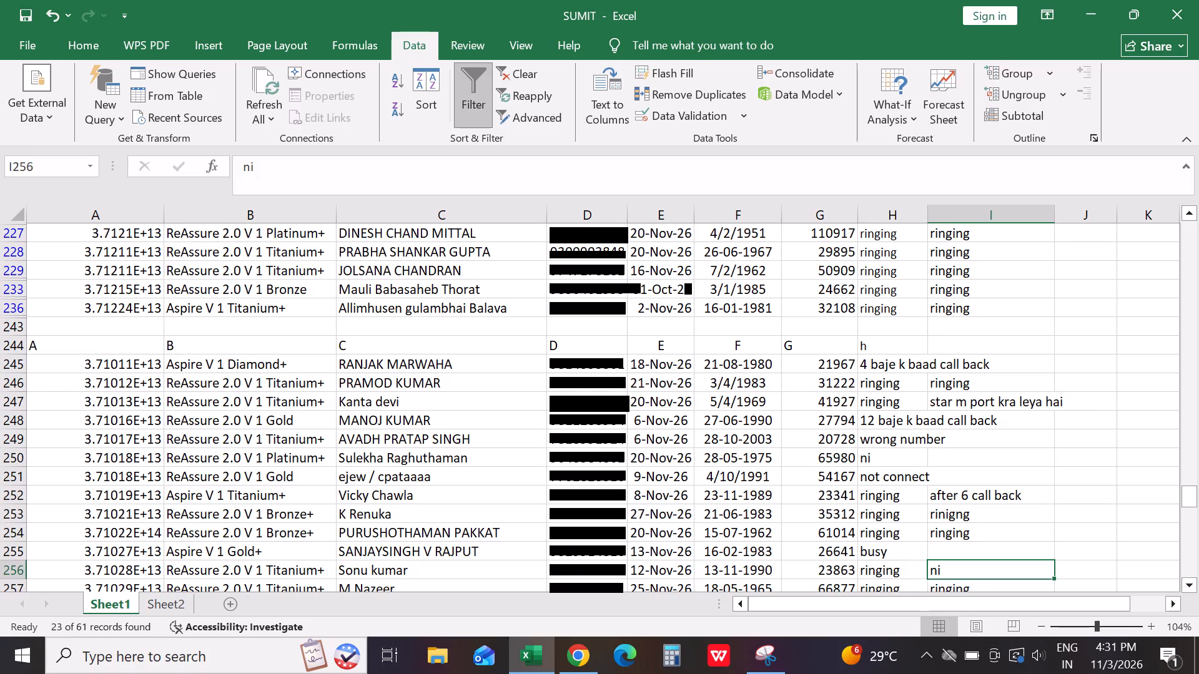
{"action": "key", "text": "Up"}
{"action": "key", "text": "Up"}
{"action": "key", "text": "Up"}
{"action": "key", "text": "Up"}
{"action": "key", "text": "Up"}
{"action": "key", "text": "Up"}
{"action": "key", "text": "Up"}
{"action": "key", "text": "Up"}
{"action": "key", "text": "Up"}
{"action": "key", "text": "Up"}
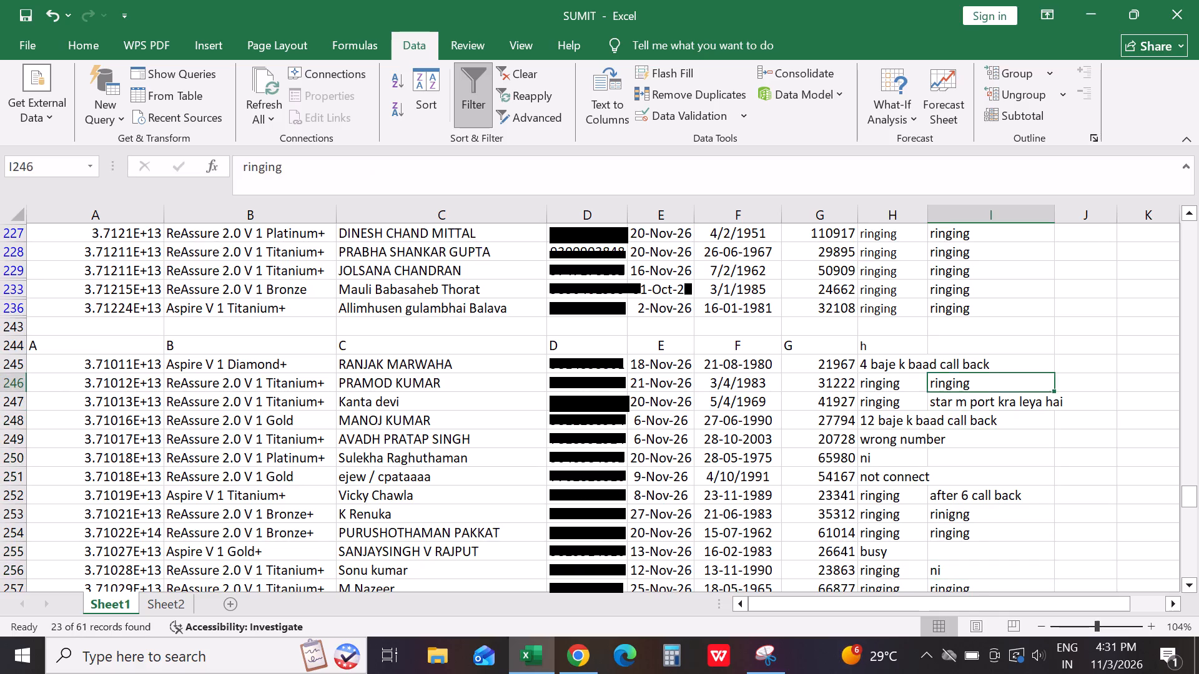
Check the column D entry for the customer record in row 245.
{"action": "key", "text": "Up"}
{"action": "key", "text": "Left"}
{"action": "key", "text": "Left"}
{"action": "key", "text": "Left"}
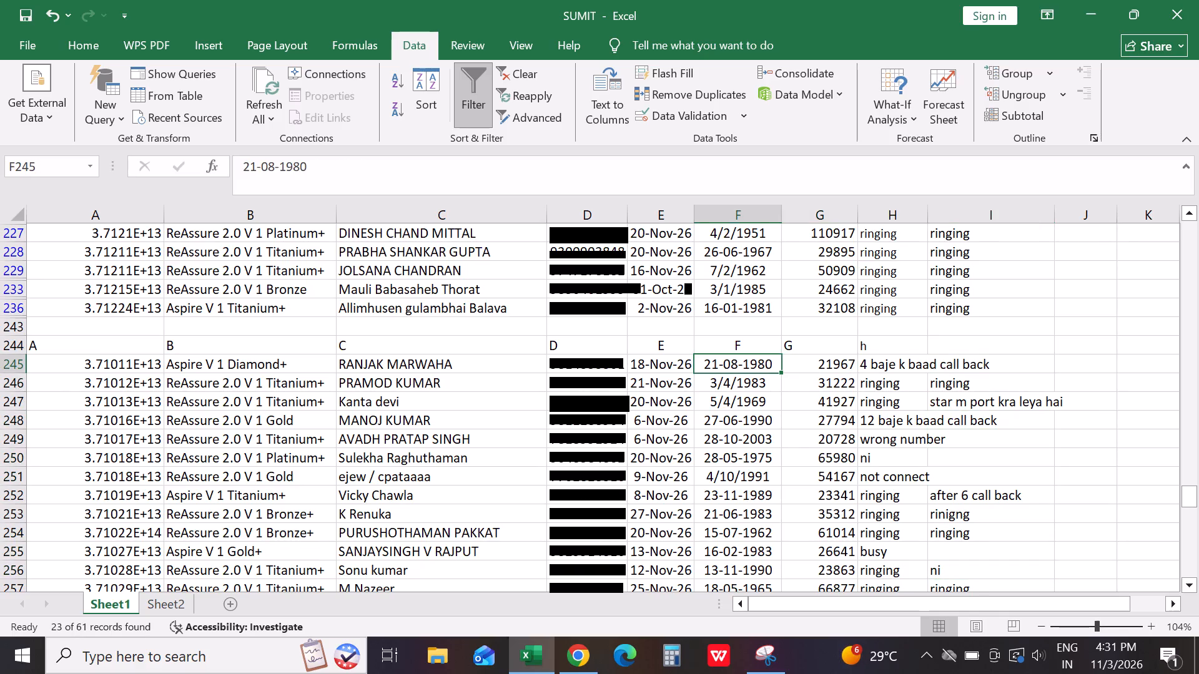
{"action": "key", "text": "Left"}
{"action": "key", "text": "Left"}
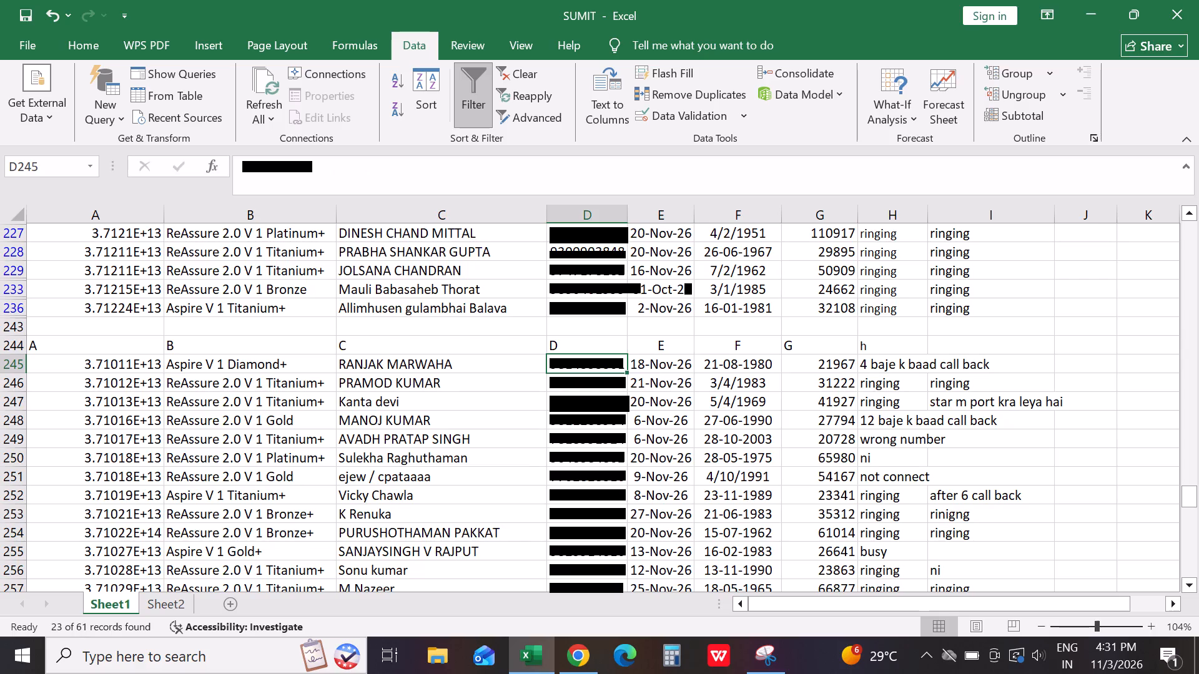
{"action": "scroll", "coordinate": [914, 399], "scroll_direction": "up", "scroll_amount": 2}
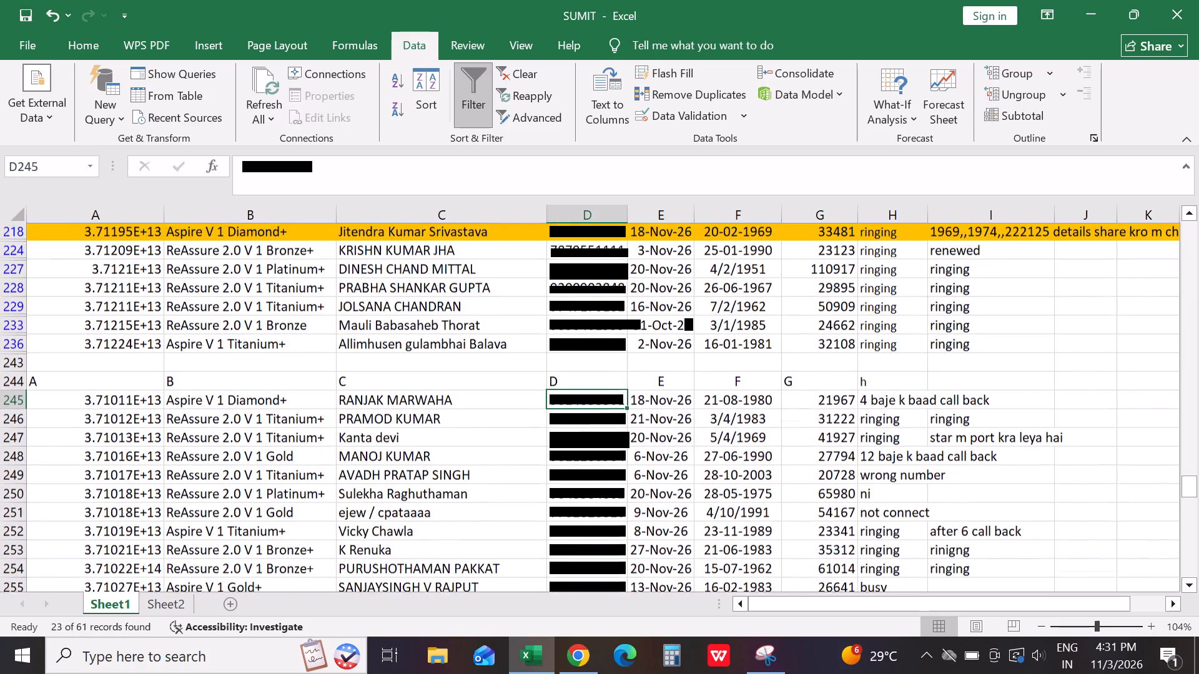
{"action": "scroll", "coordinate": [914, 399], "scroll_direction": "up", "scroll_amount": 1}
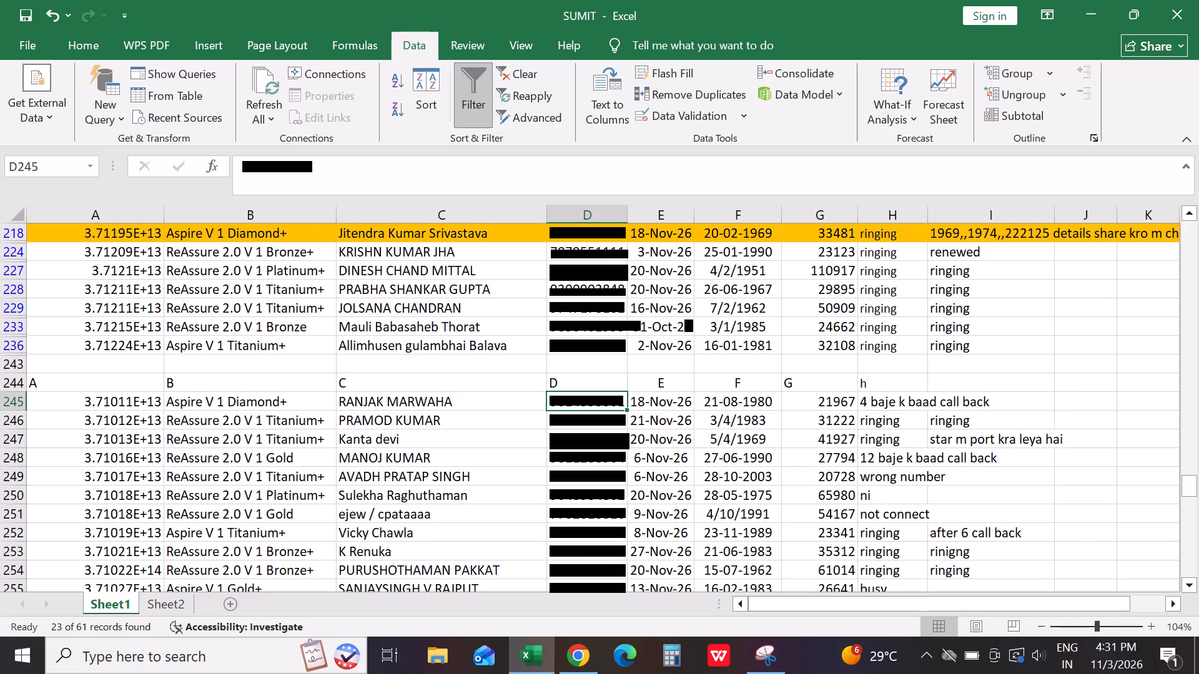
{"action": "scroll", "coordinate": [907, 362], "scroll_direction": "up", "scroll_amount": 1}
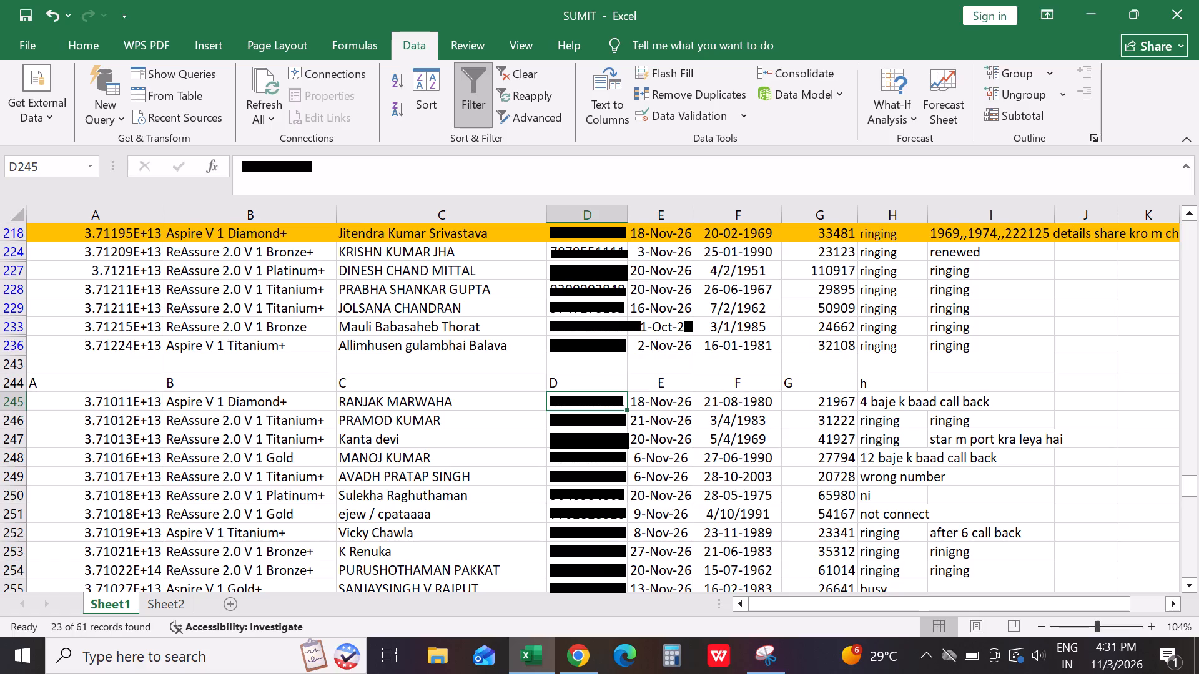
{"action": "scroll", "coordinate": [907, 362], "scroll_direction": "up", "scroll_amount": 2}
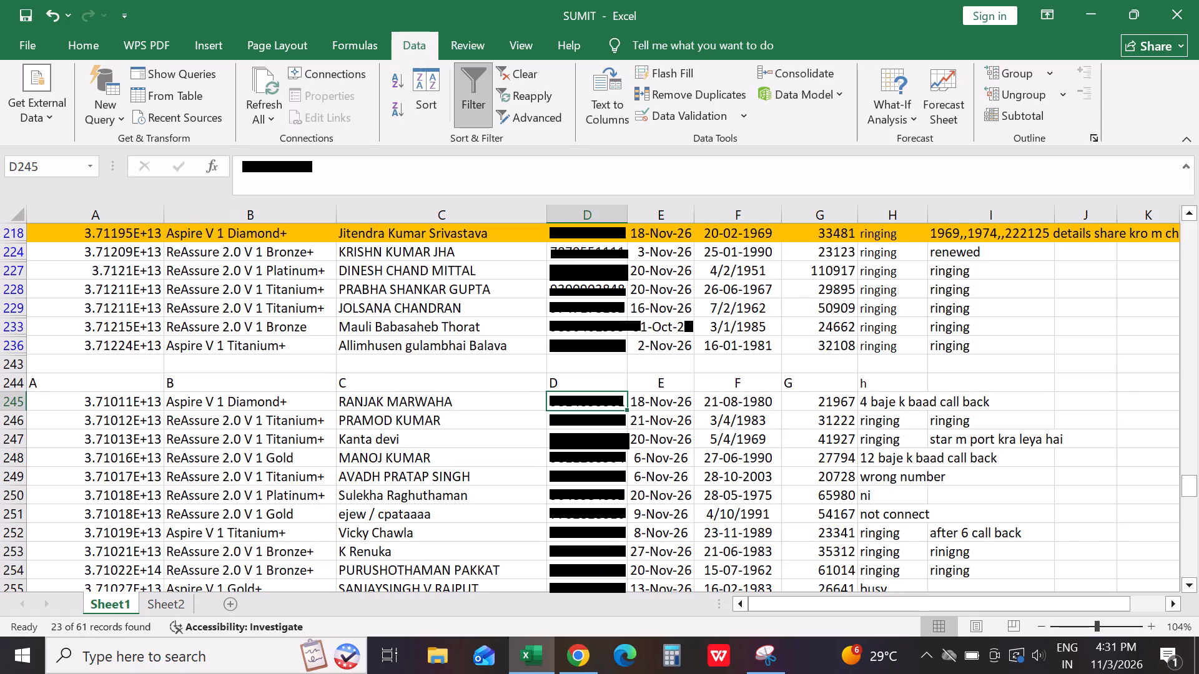
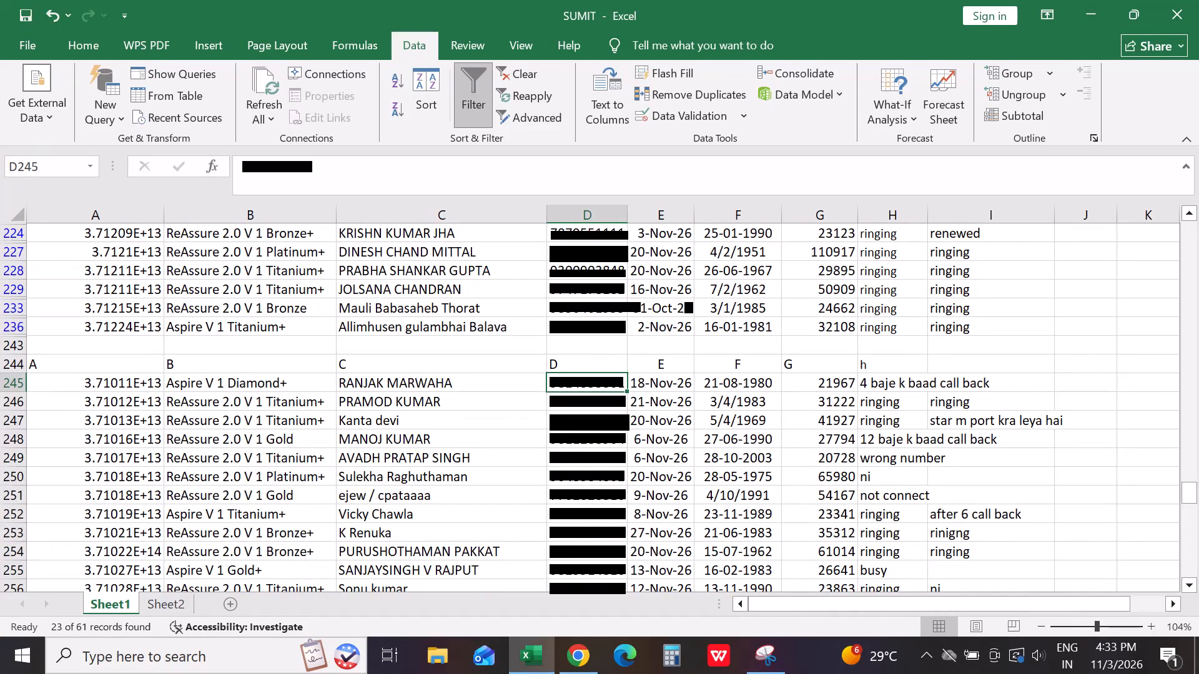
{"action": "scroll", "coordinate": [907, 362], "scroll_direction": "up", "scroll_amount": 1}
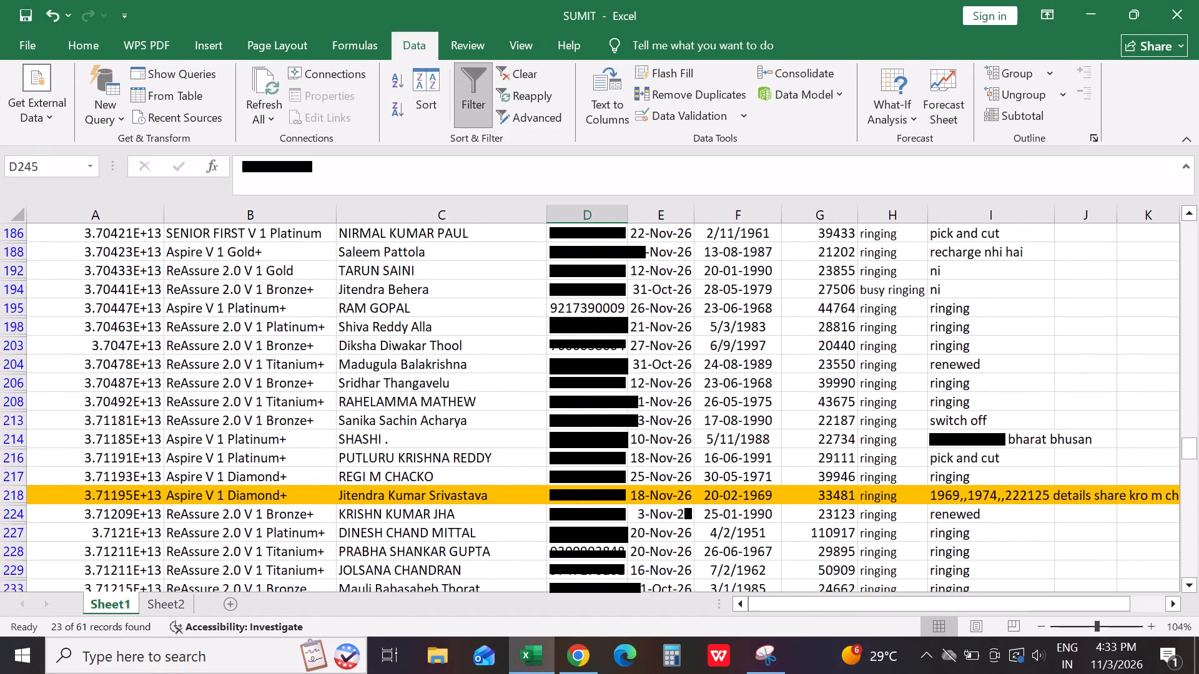
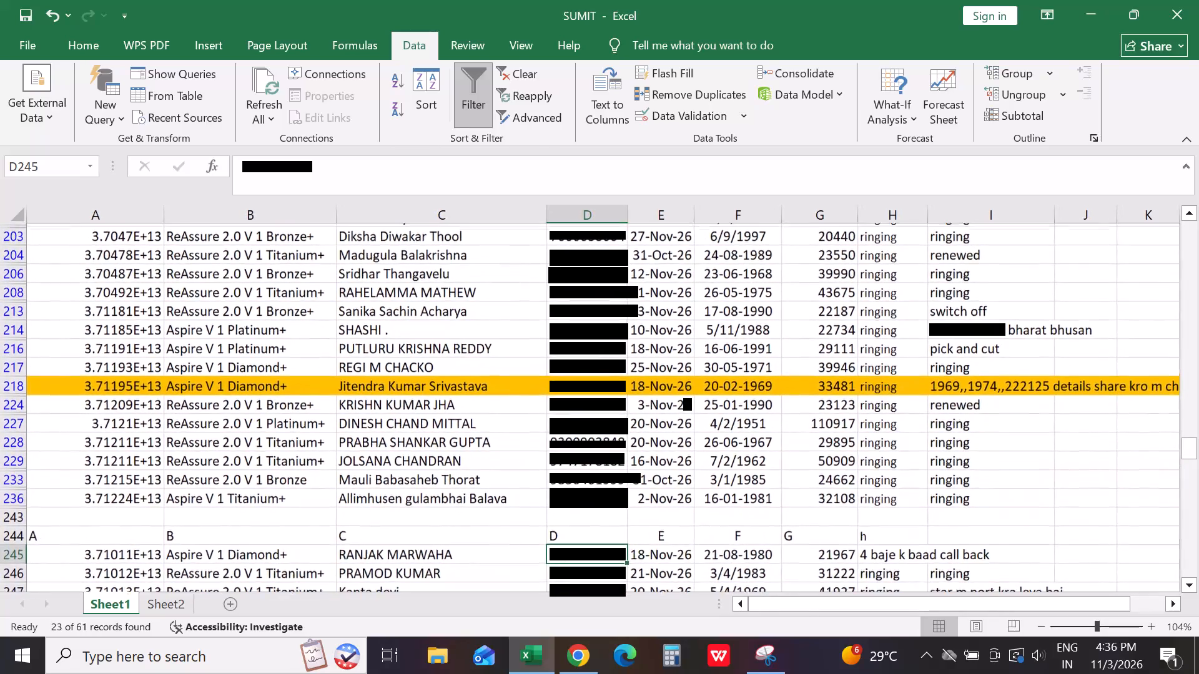
Show every record in the block headed at row 181 by reselecting all values in the call-status column's filter.
{"action": "scroll", "coordinate": [907, 362], "scroll_direction": "down", "scroll_amount": 4}
{"action": "scroll", "coordinate": [907, 362], "scroll_direction": "up", "scroll_amount": 1}
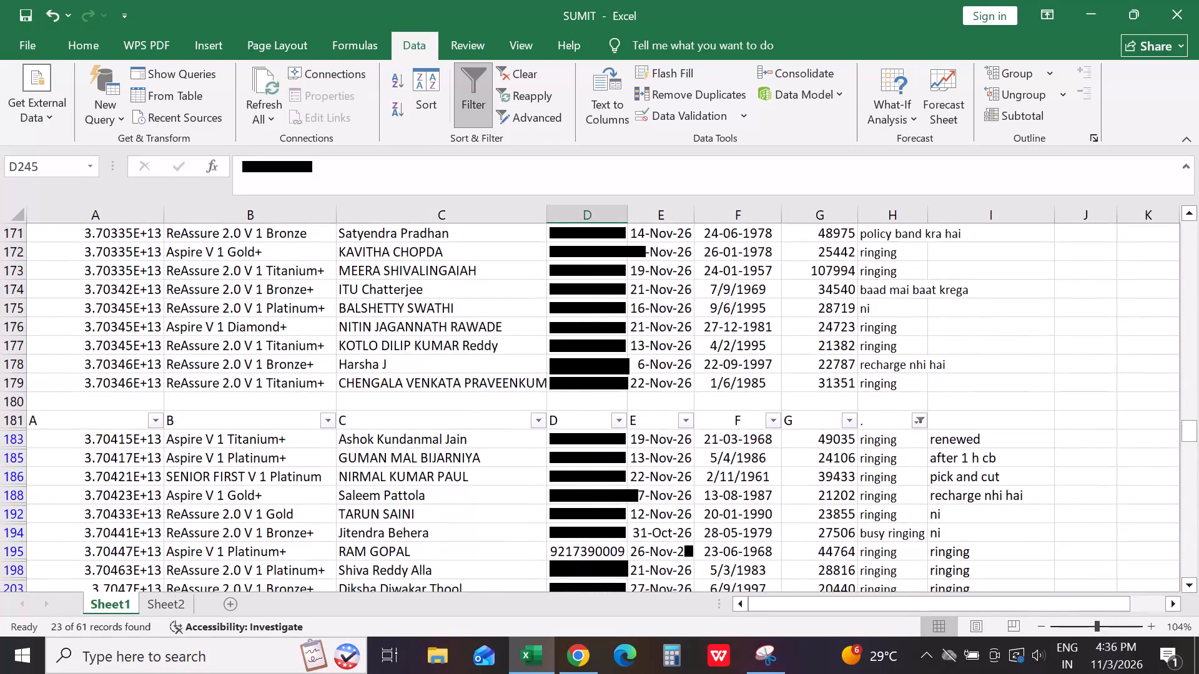
{"action": "left_click", "coordinate": [914, 415]}
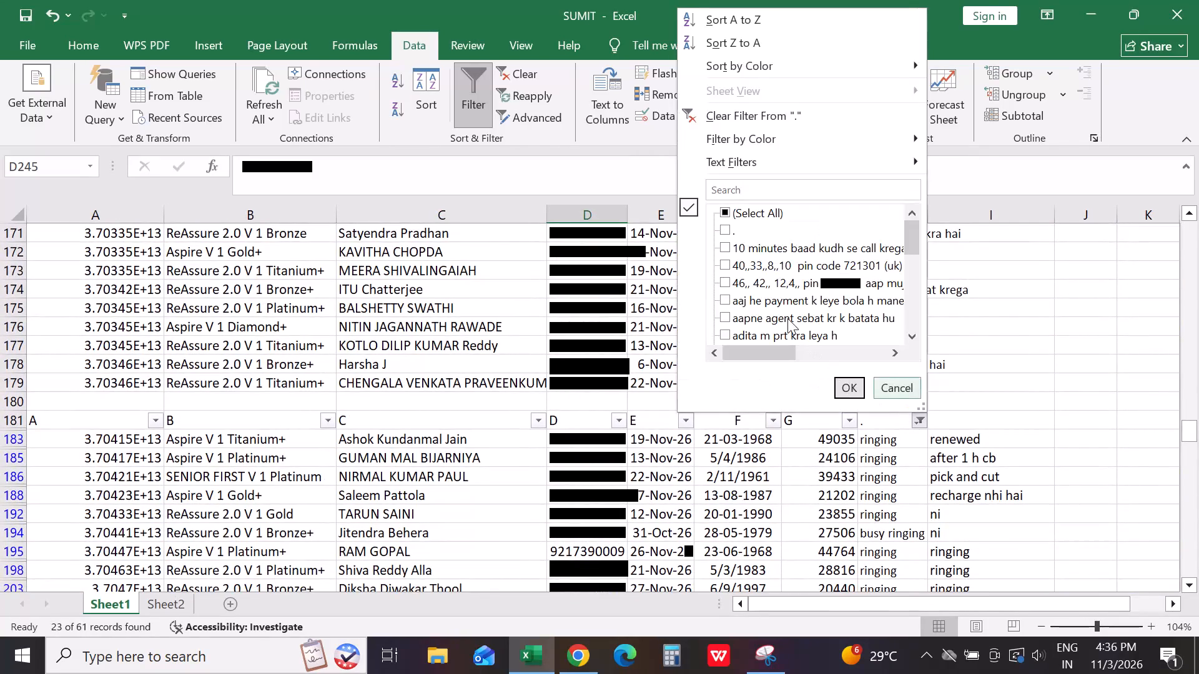
{"action": "left_click", "coordinate": [723, 211]}
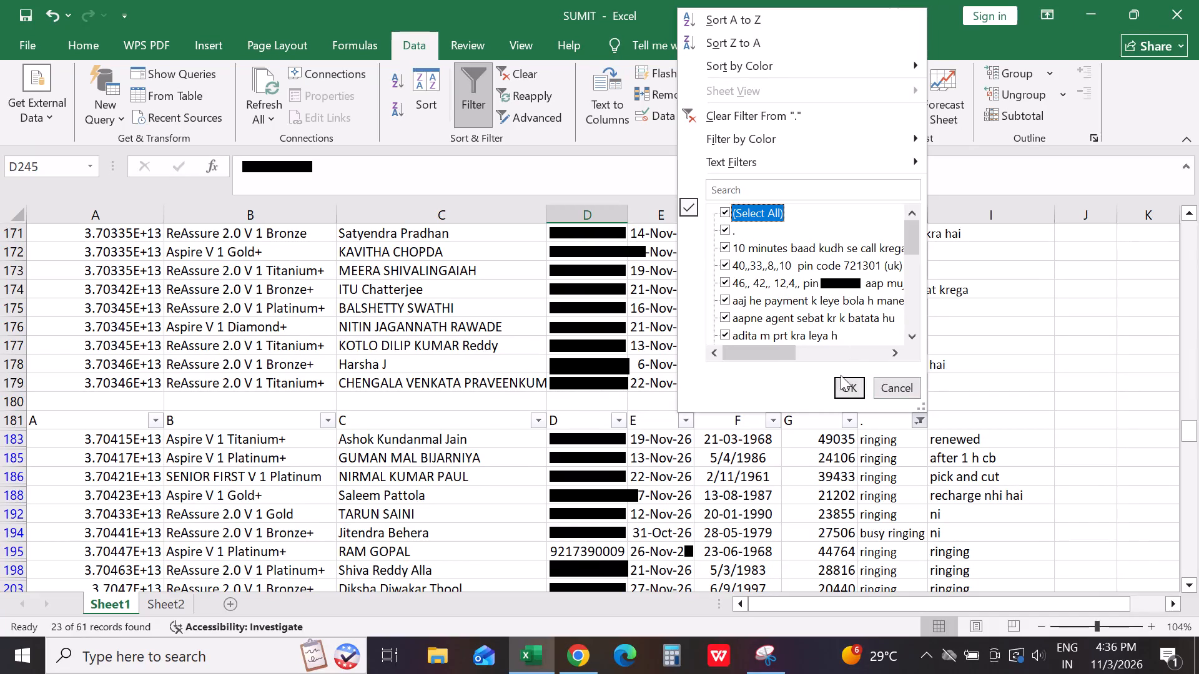
{"action": "left_click", "coordinate": [845, 388]}
{"action": "left_click", "coordinate": [1020, 439]}
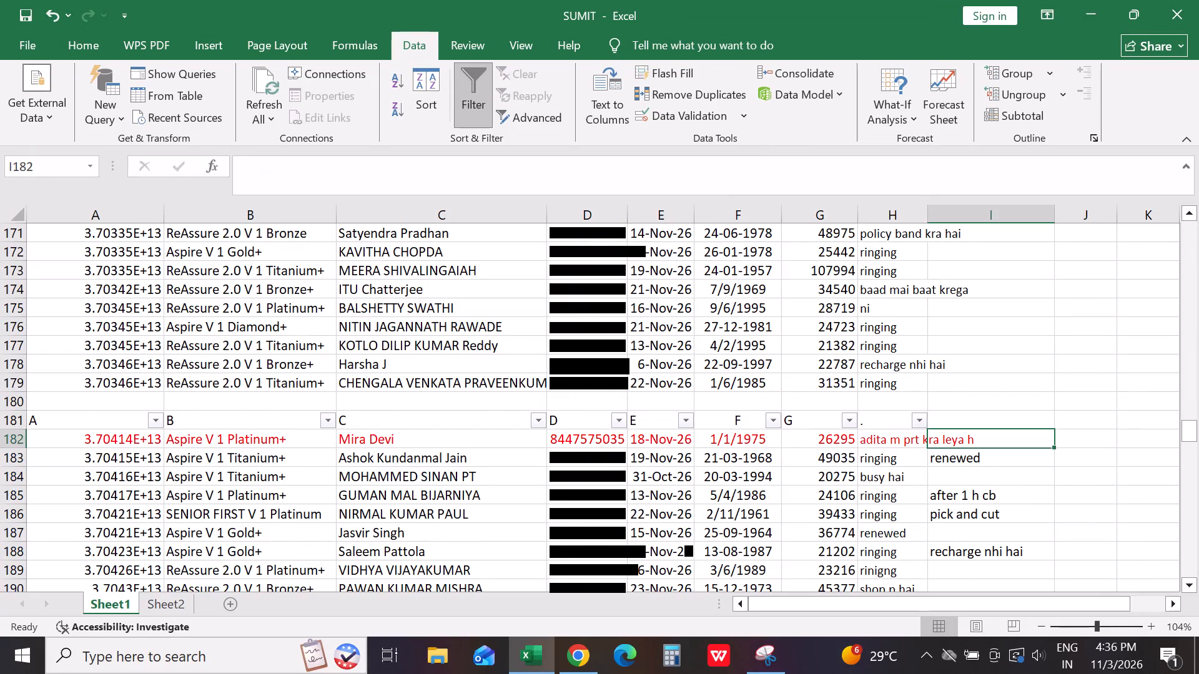
{"action": "scroll", "coordinate": [1020, 439], "scroll_direction": "down", "scroll_amount": 8}
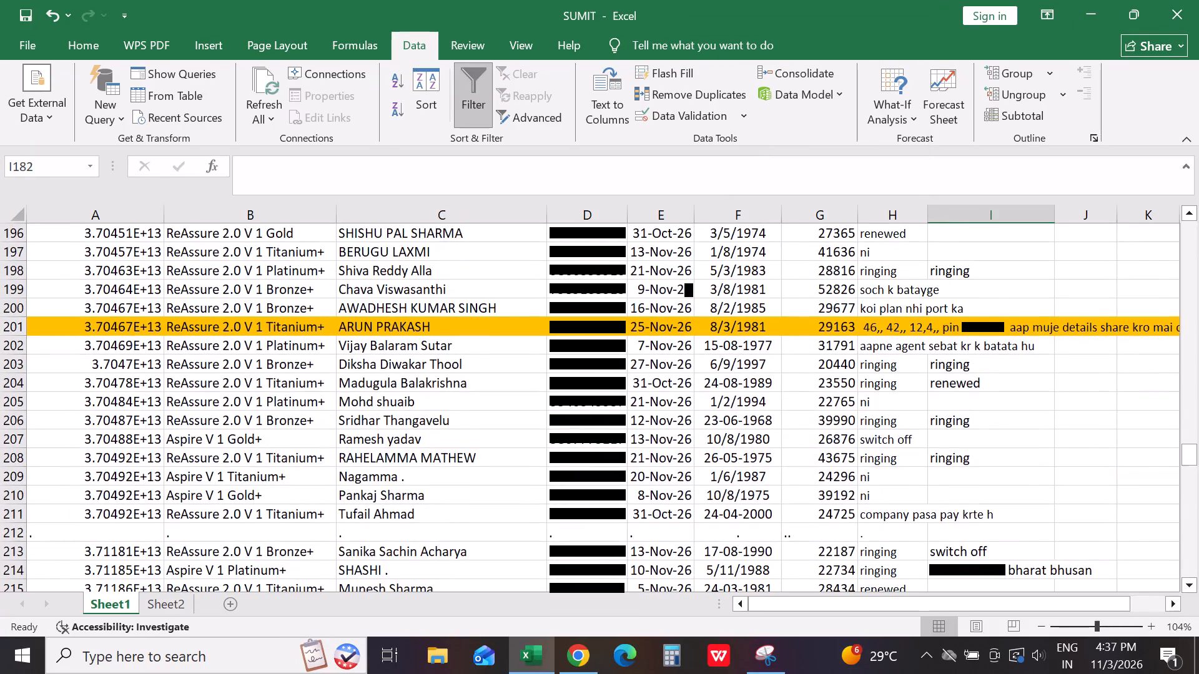
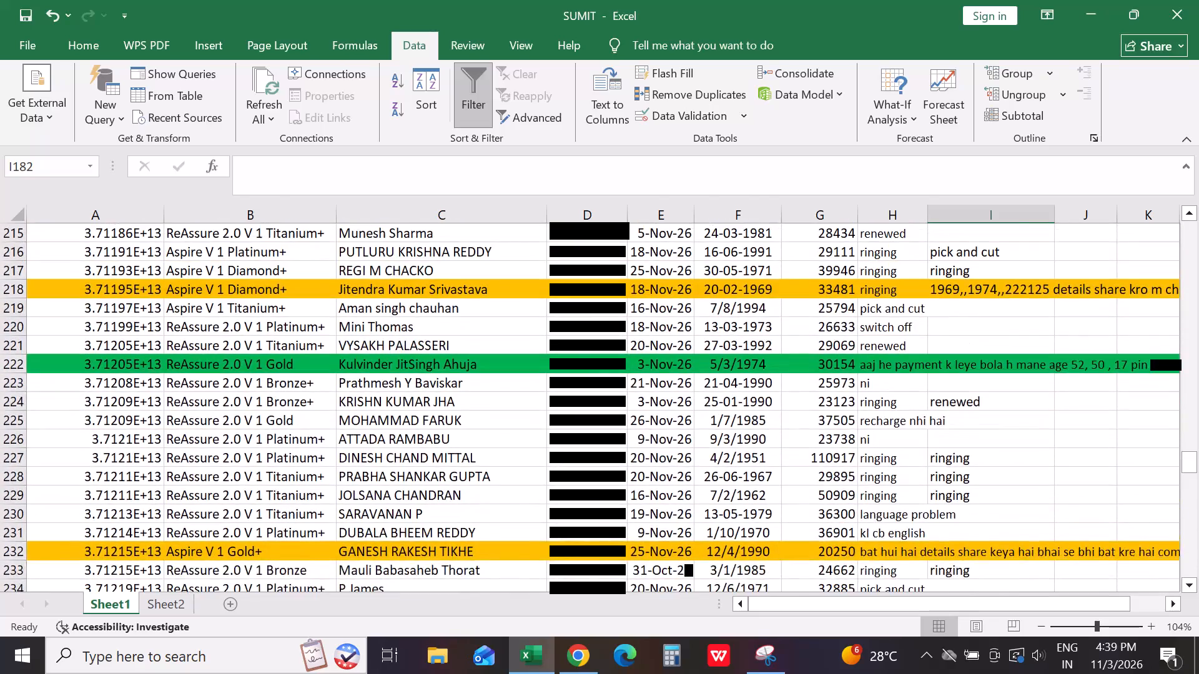
Look through the call statuses and remarks below row 215, covering the blocks headed at rows 244 and 275.
{"action": "scroll", "coordinate": [1020, 439], "scroll_direction": "down", "scroll_amount": 3}
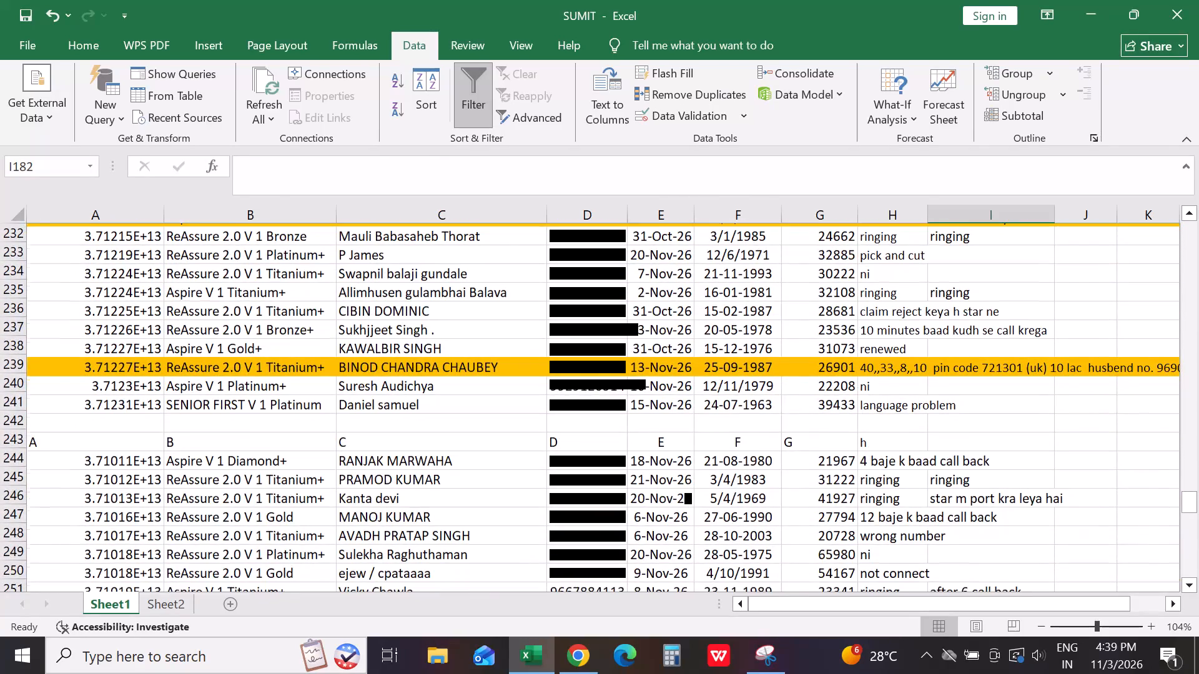
{"action": "scroll", "coordinate": [1020, 439], "scroll_direction": "up", "scroll_amount": 1}
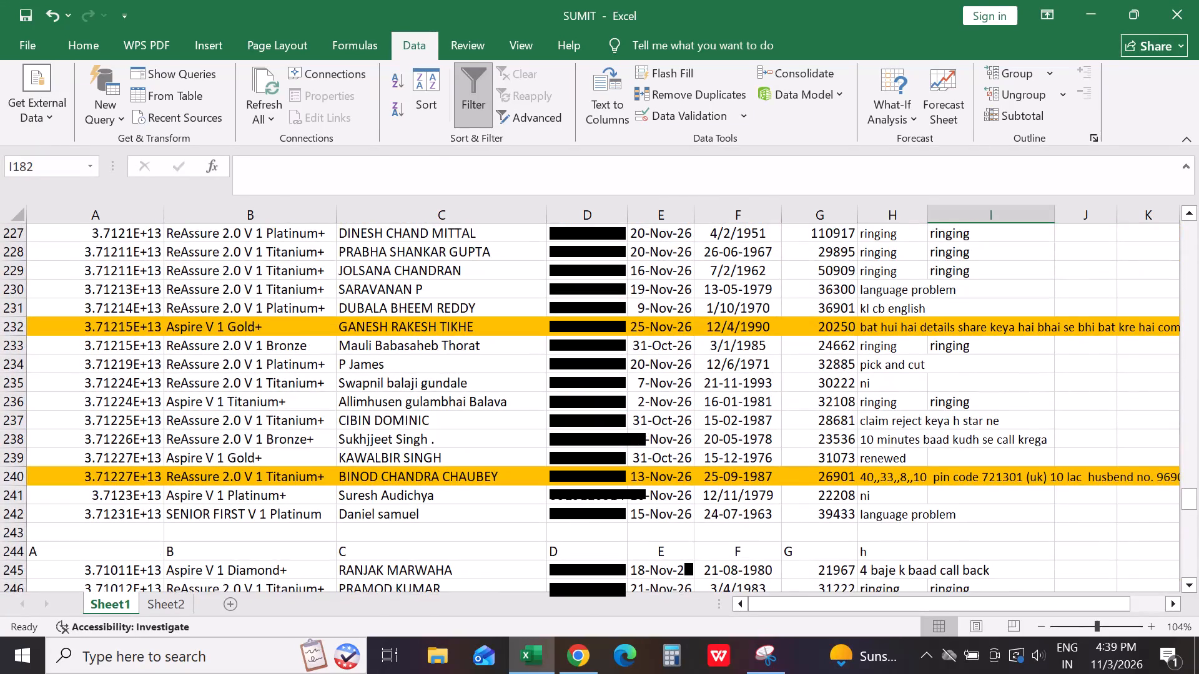
{"action": "scroll", "coordinate": [1020, 439], "scroll_direction": "down", "scroll_amount": 5}
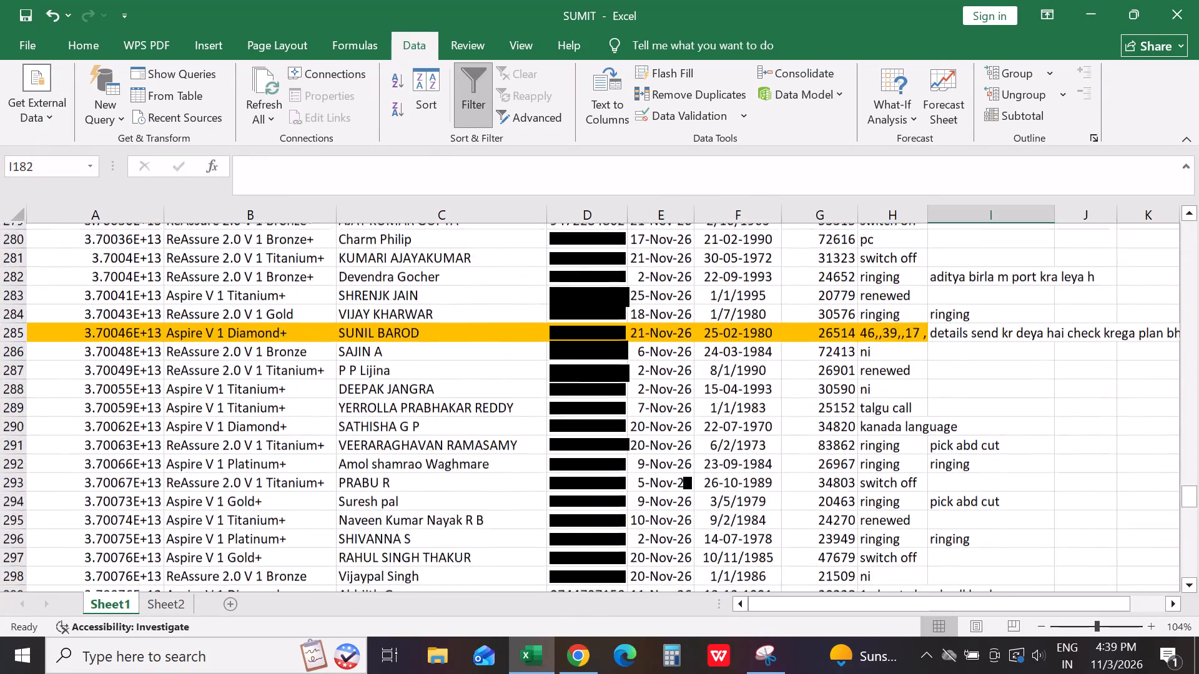
{"action": "scroll", "coordinate": [1020, 439], "scroll_direction": "down", "scroll_amount": 2}
{"action": "scroll", "coordinate": [1020, 439], "scroll_direction": "up", "scroll_amount": 1}
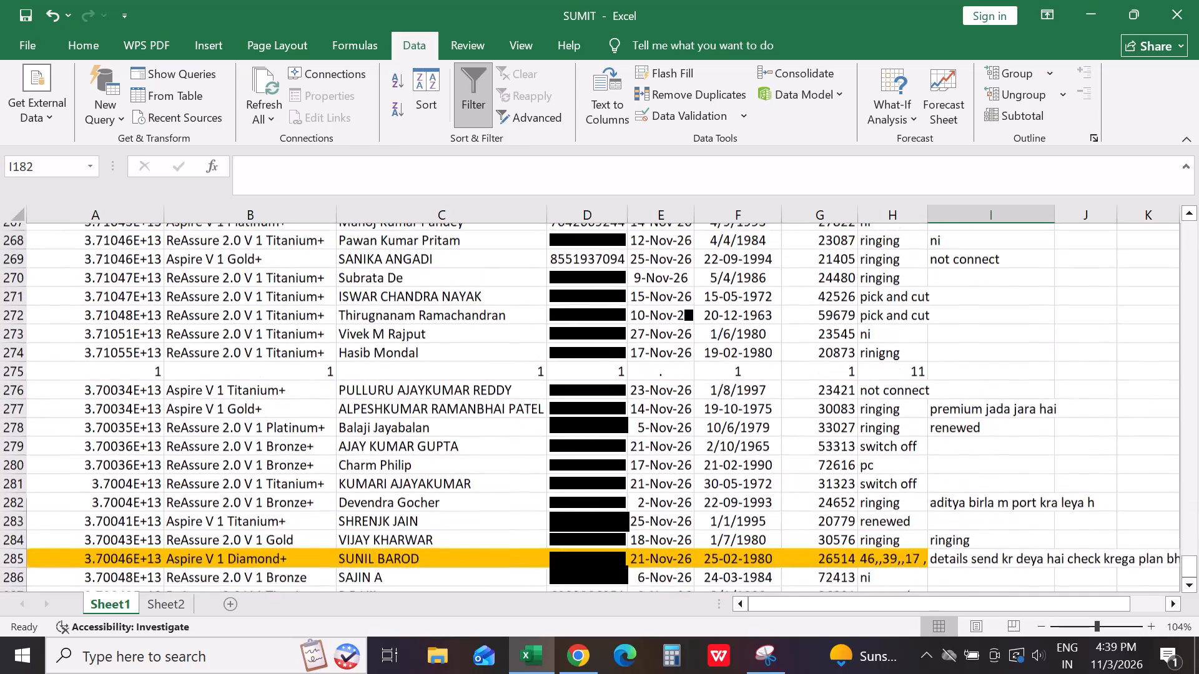
{"action": "scroll", "coordinate": [1020, 439], "scroll_direction": "down", "scroll_amount": 1}
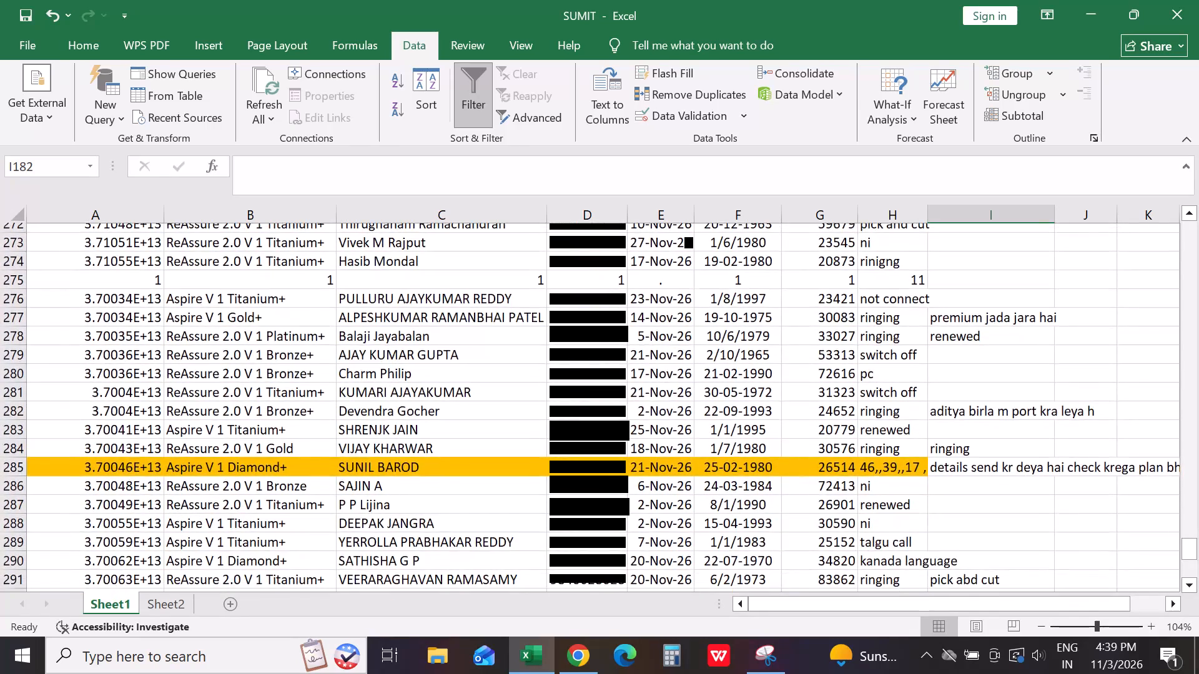
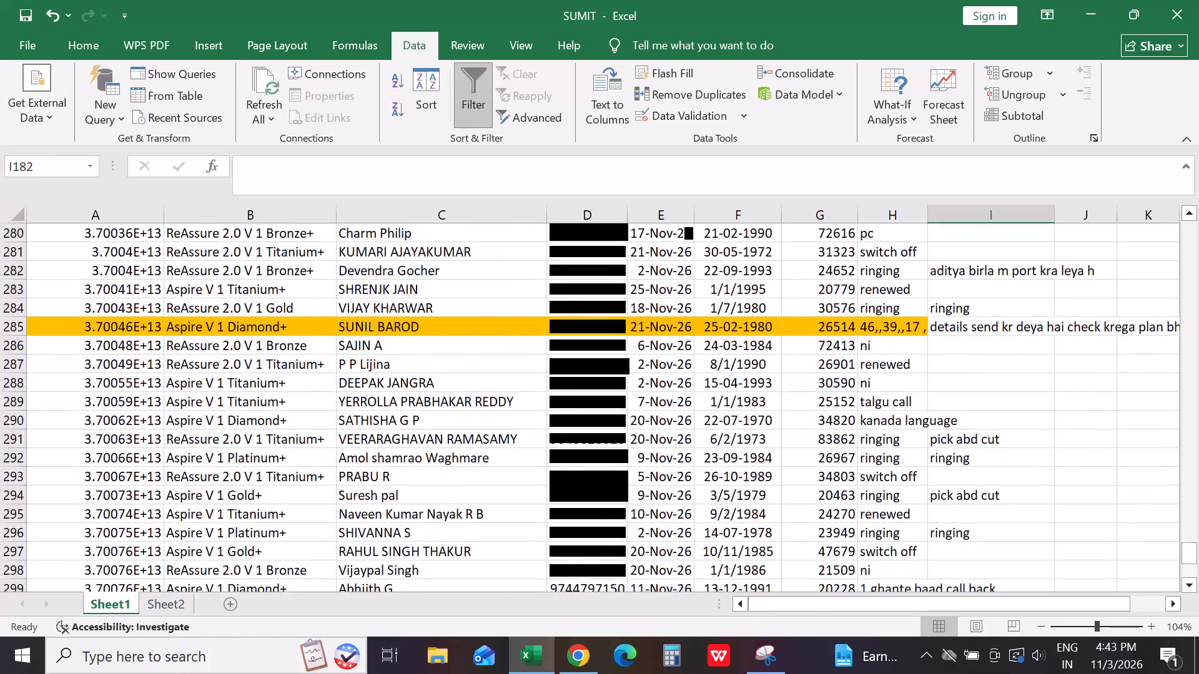
Return to the first block of Sheet1 and select the mobile number of the orange-highlighted record in row 13.
{"action": "scroll", "coordinate": [1035, 346], "scroll_direction": "up", "scroll_amount": 1}
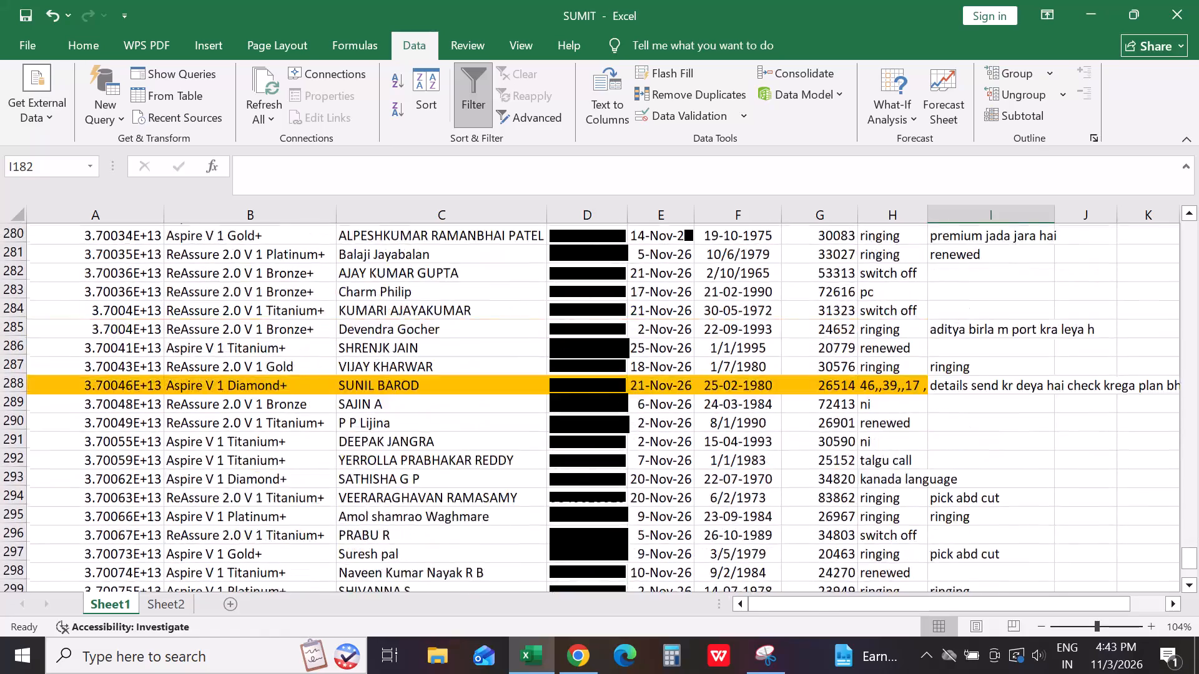
{"action": "scroll", "coordinate": [1035, 346], "scroll_direction": "up", "scroll_amount": 1}
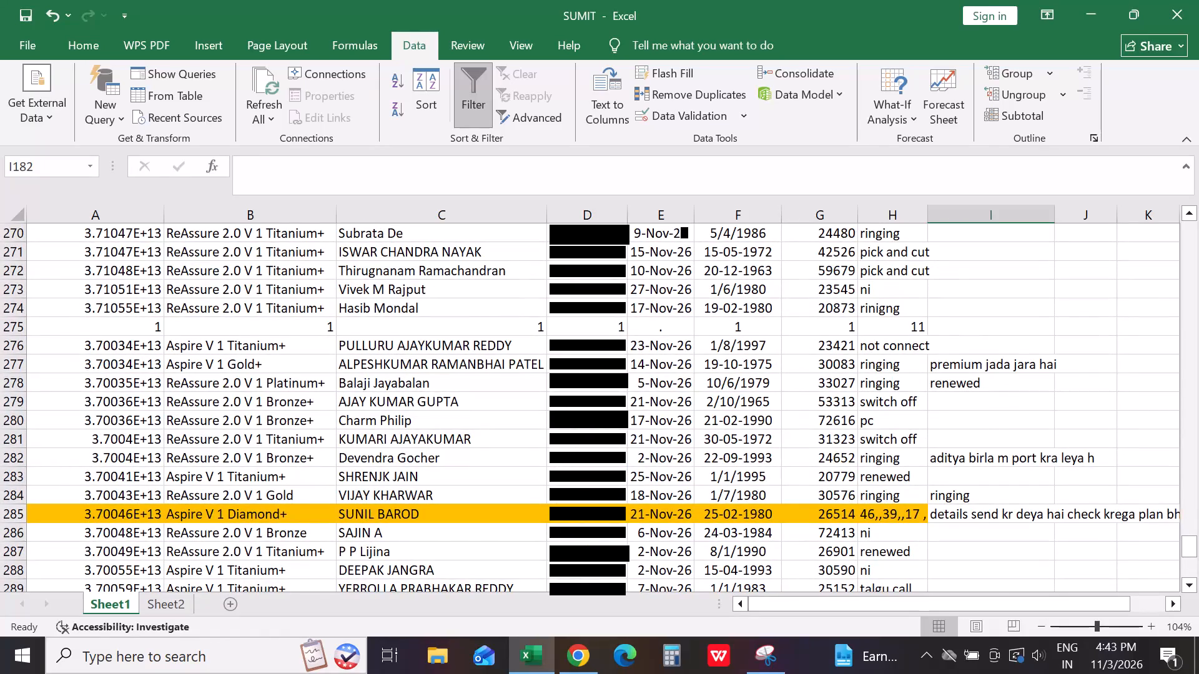
{"action": "scroll", "coordinate": [1035, 346], "scroll_direction": "up", "scroll_amount": 8}
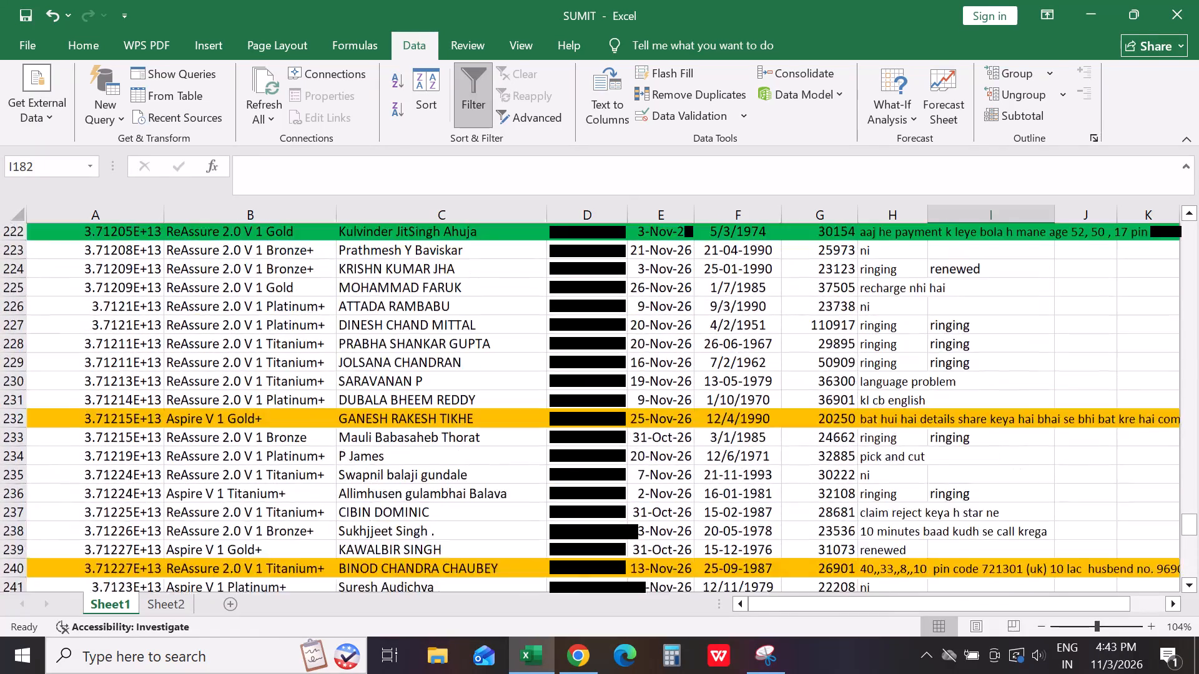
{"action": "scroll", "coordinate": [1035, 346], "scroll_direction": "up", "scroll_amount": 8}
{"action": "scroll", "coordinate": [1031, 408], "scroll_direction": "up", "scroll_amount": 3}
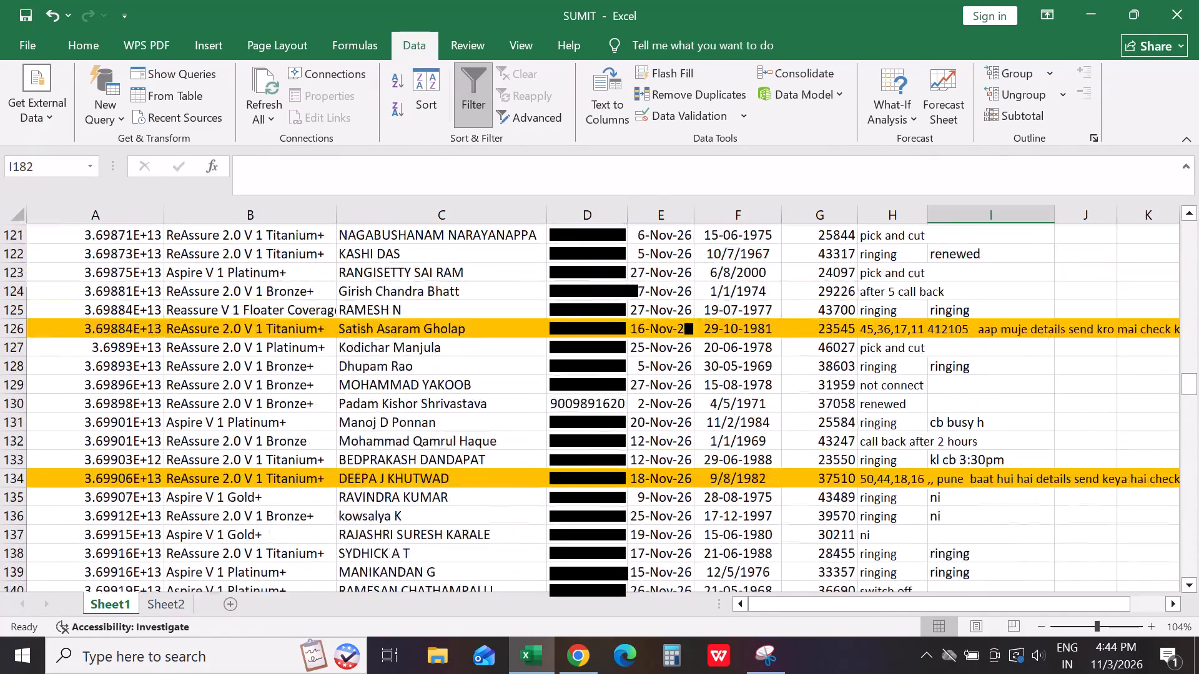
{"action": "scroll", "coordinate": [1031, 408], "scroll_direction": "up", "scroll_amount": 9}
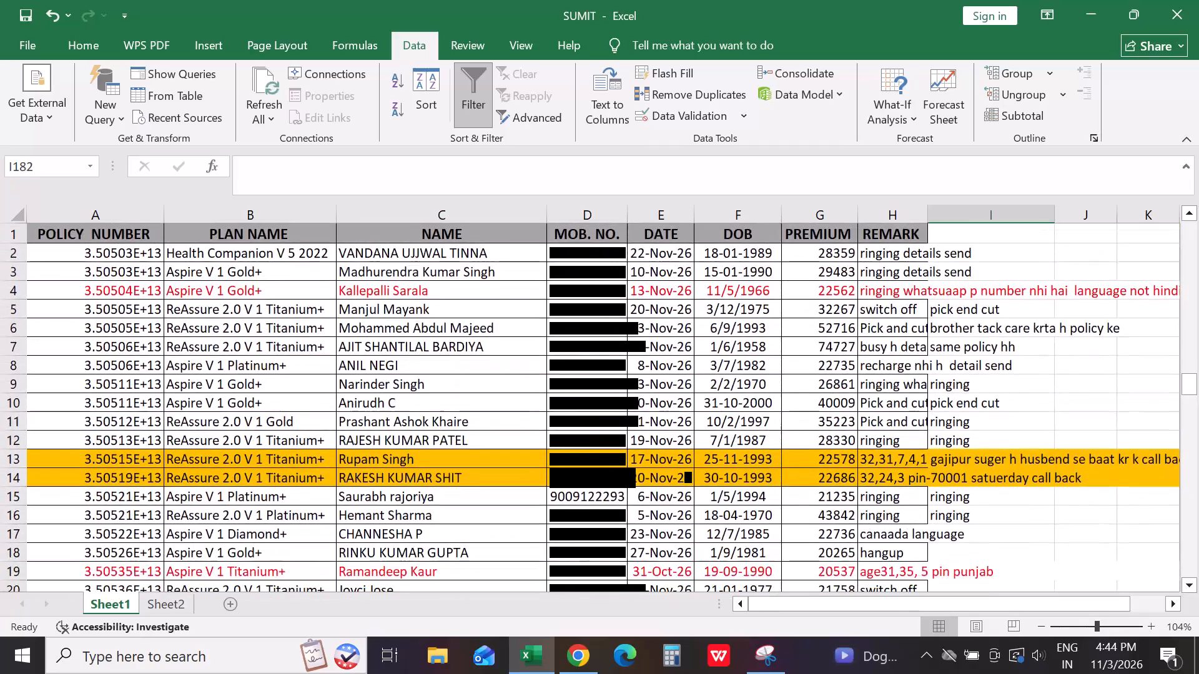
{"action": "scroll", "coordinate": [1031, 408], "scroll_direction": "up", "scroll_amount": 1}
{"action": "scroll", "coordinate": [1031, 408], "scroll_direction": "down", "scroll_amount": 1}
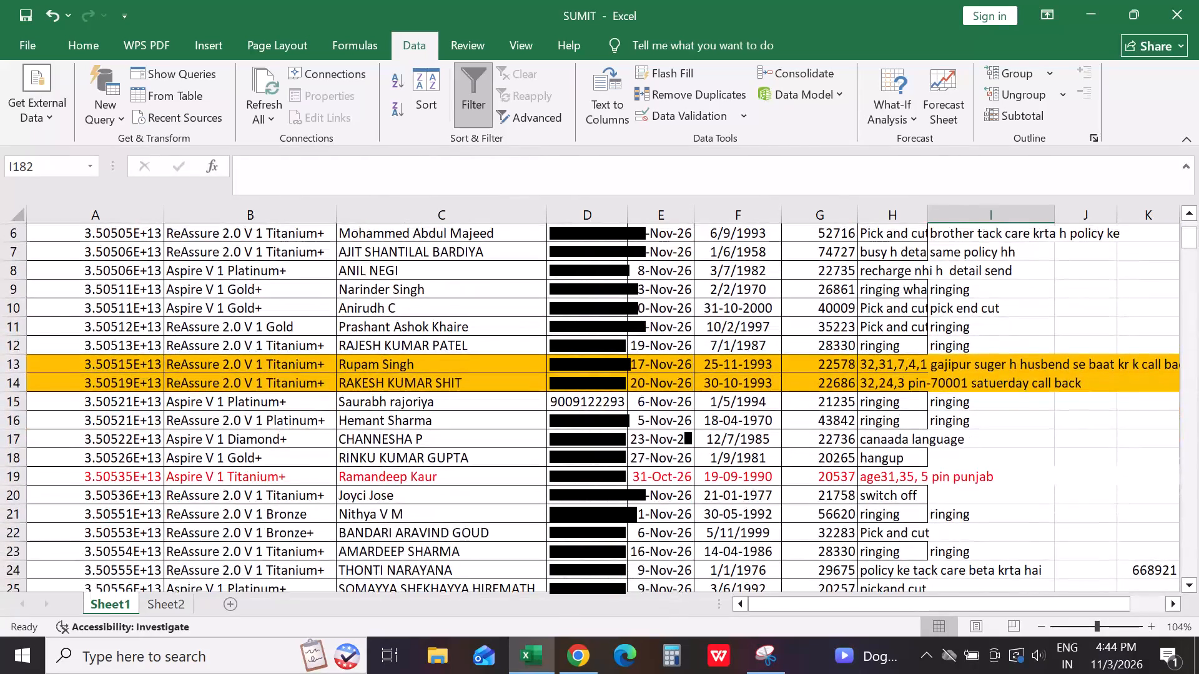
{"action": "left_click", "coordinate": [601, 371]}
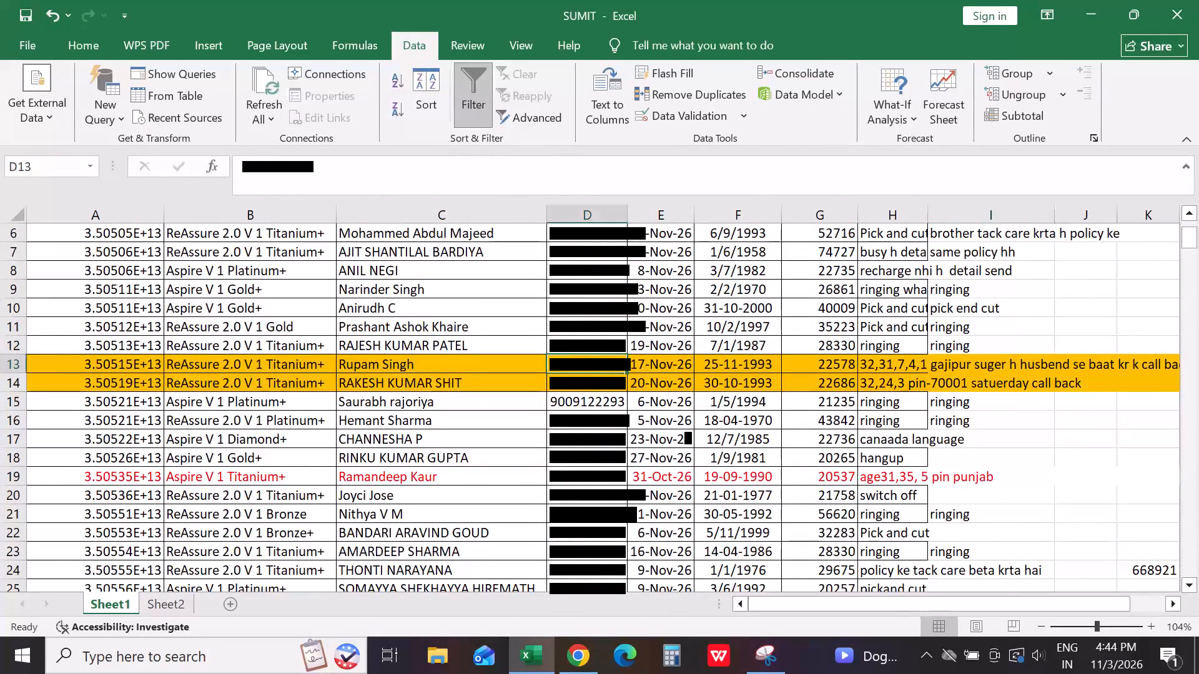
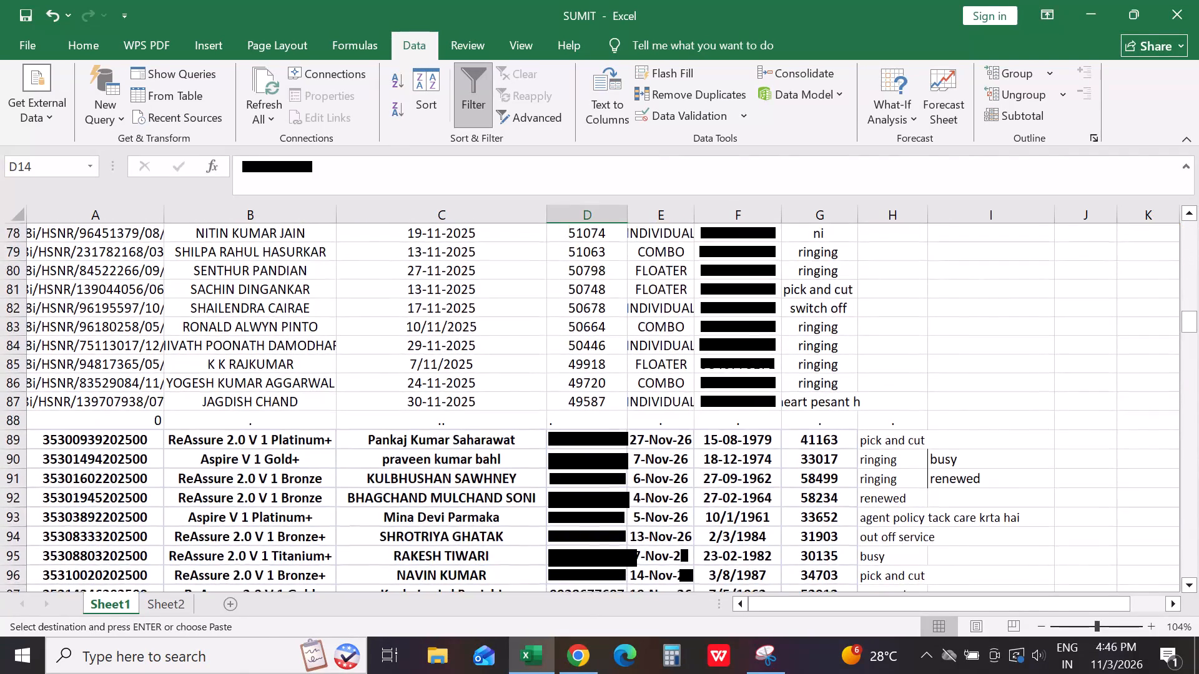
Select the mobile number of the orange-highlighted SENIOR FIRST V 1 Platinum record in row 101 of Sheet1.
{"action": "scroll", "coordinate": [620, 565], "scroll_direction": "down", "scroll_amount": 3}
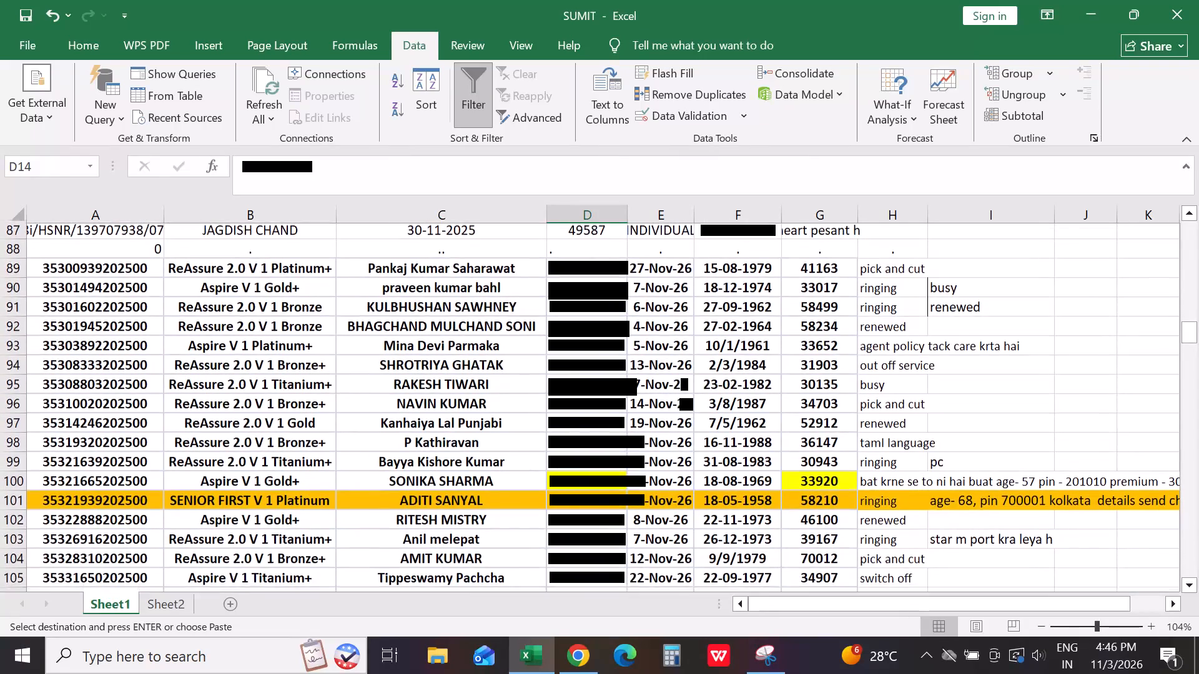
{"action": "scroll", "coordinate": [620, 565], "scroll_direction": "down", "scroll_amount": 2}
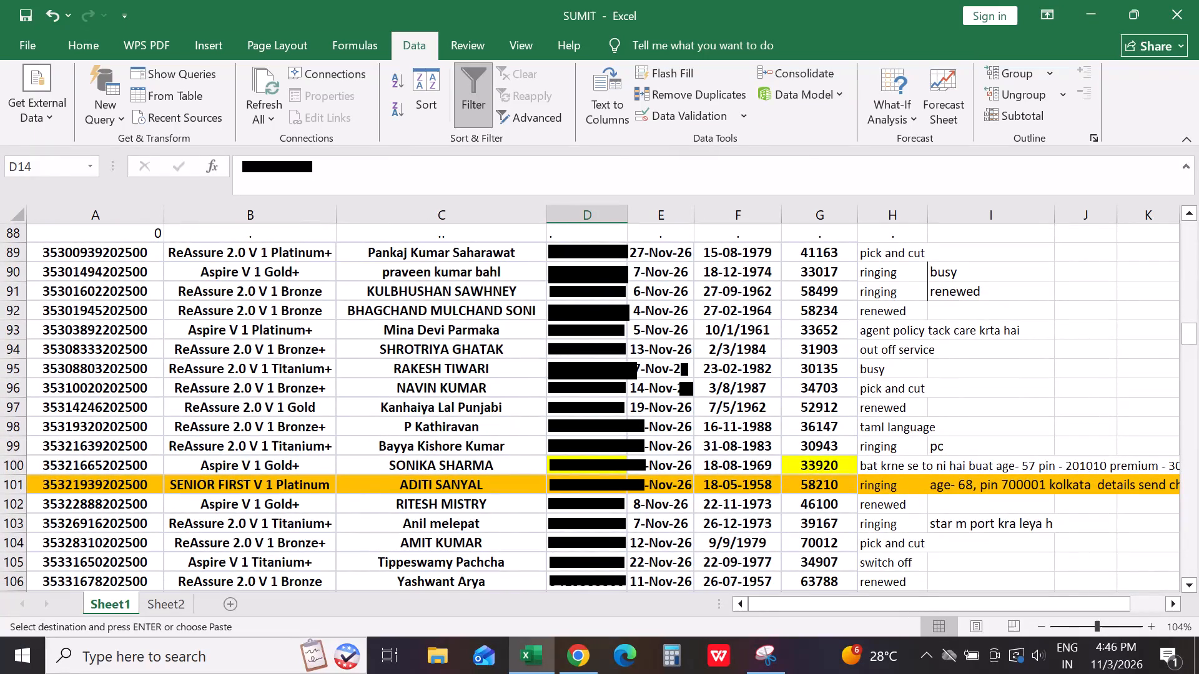
{"action": "left_click", "coordinate": [600, 481]}
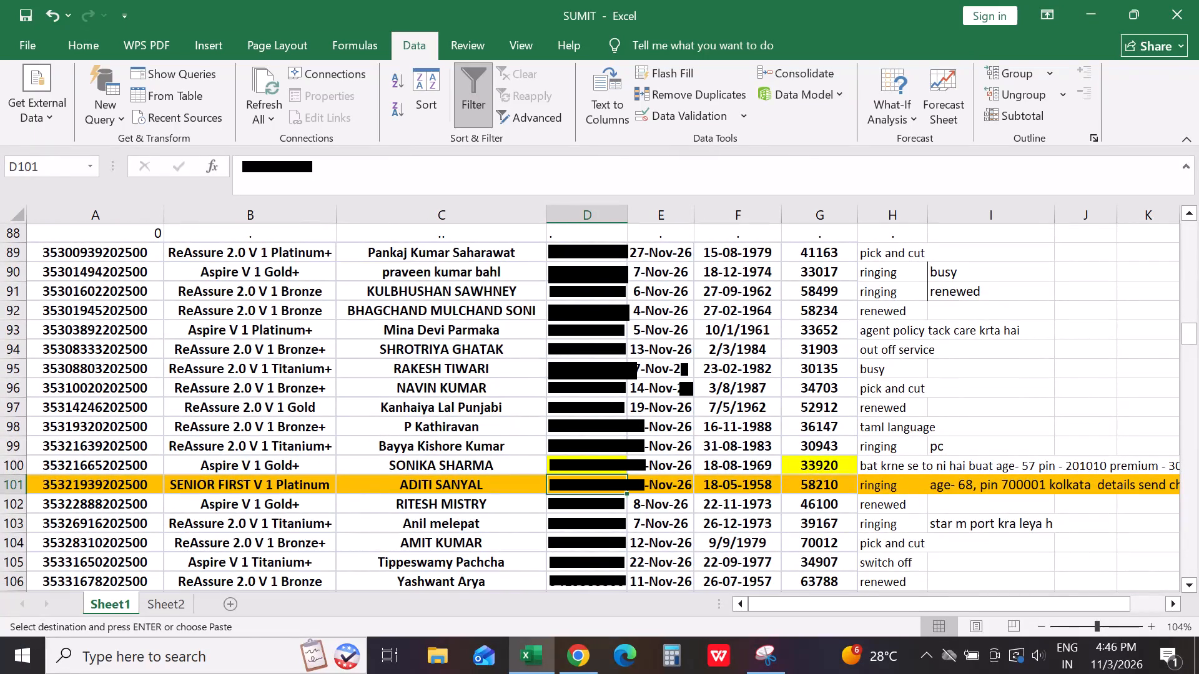
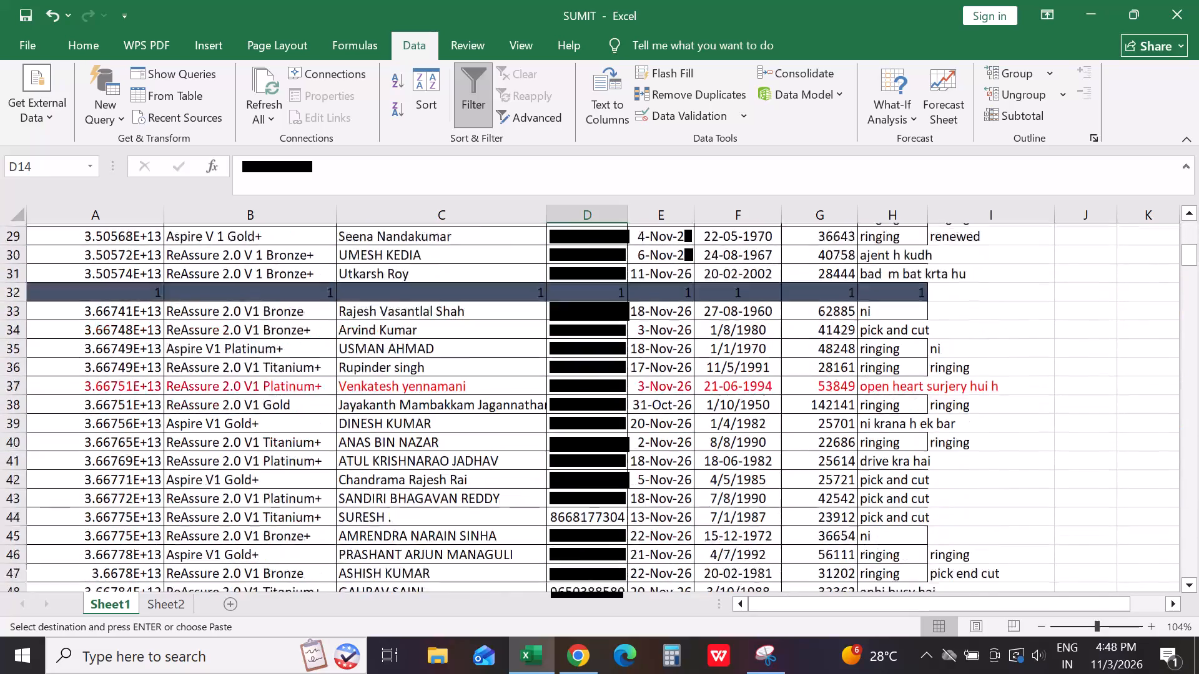
Select the mobile number of the orange-highlighted ReAssure 2.0 V1 Titanium+ record in row 126 of Sheet1.
{"action": "scroll", "coordinate": [618, 506], "scroll_direction": "down", "scroll_amount": 10}
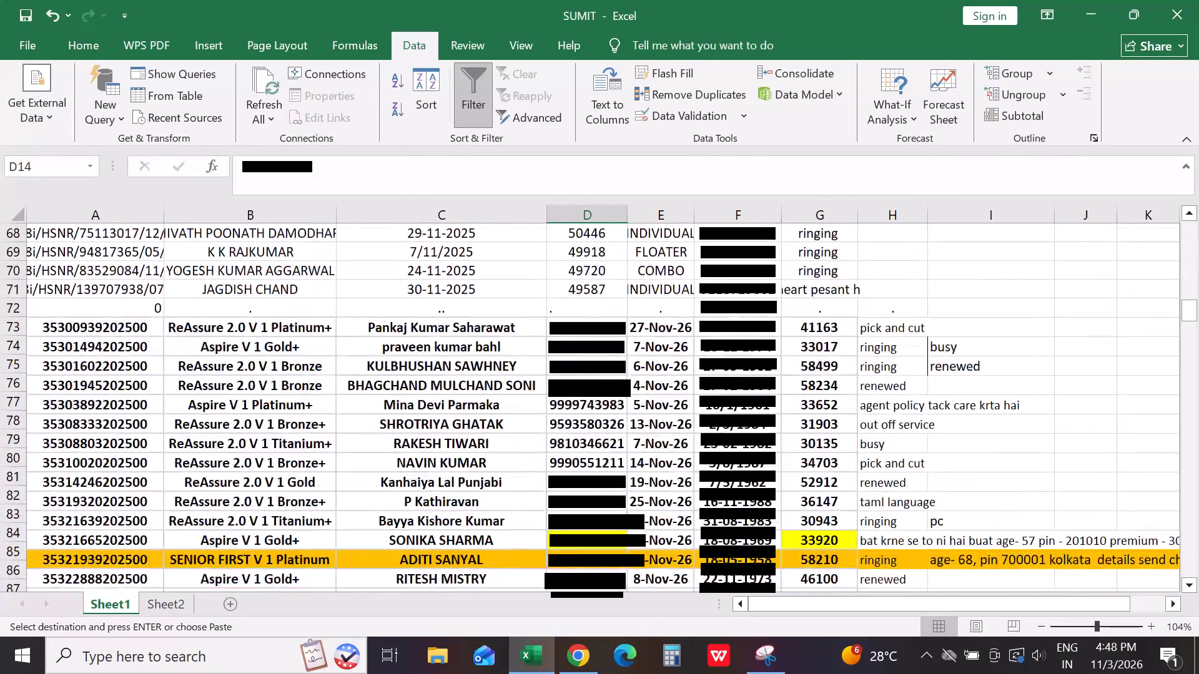
{"action": "scroll", "coordinate": [618, 506], "scroll_direction": "down", "scroll_amount": 8}
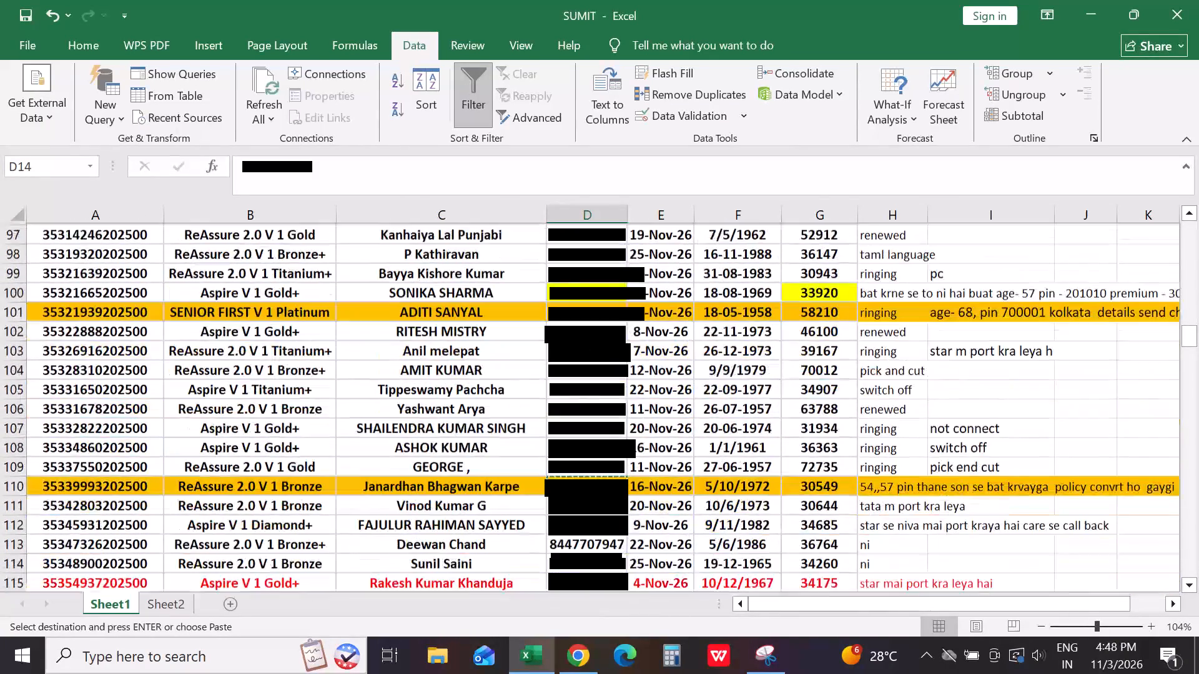
{"action": "scroll", "coordinate": [618, 506], "scroll_direction": "down", "scroll_amount": 3}
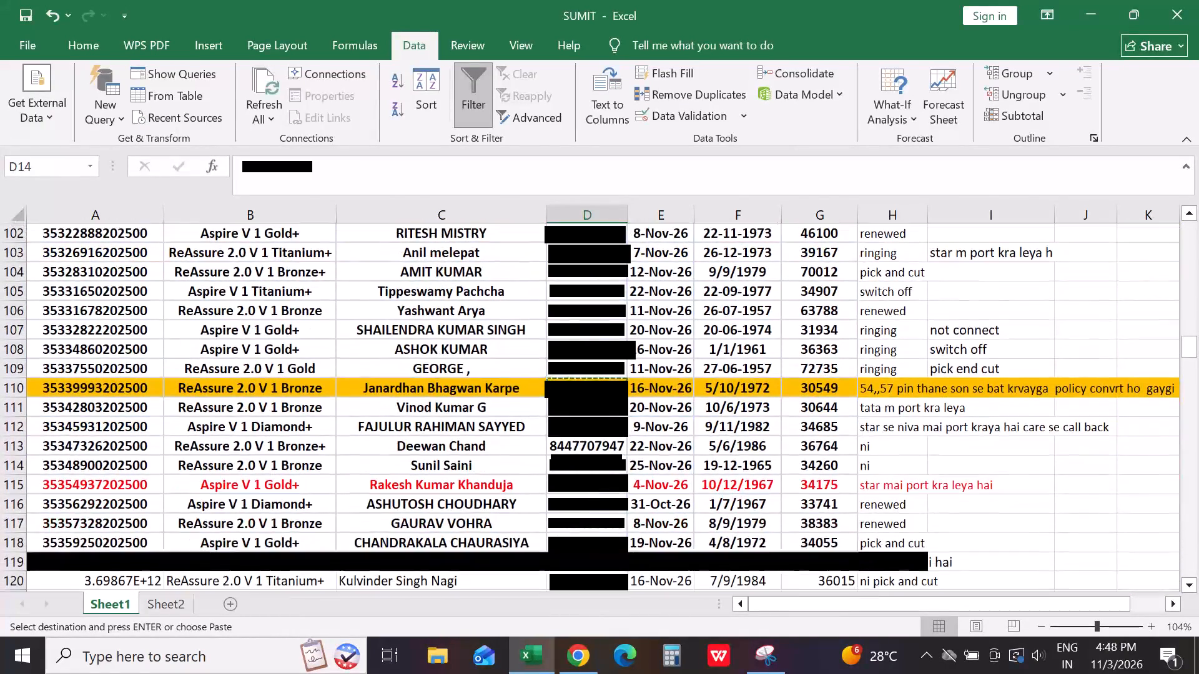
{"action": "scroll", "coordinate": [618, 506], "scroll_direction": "down", "scroll_amount": 2}
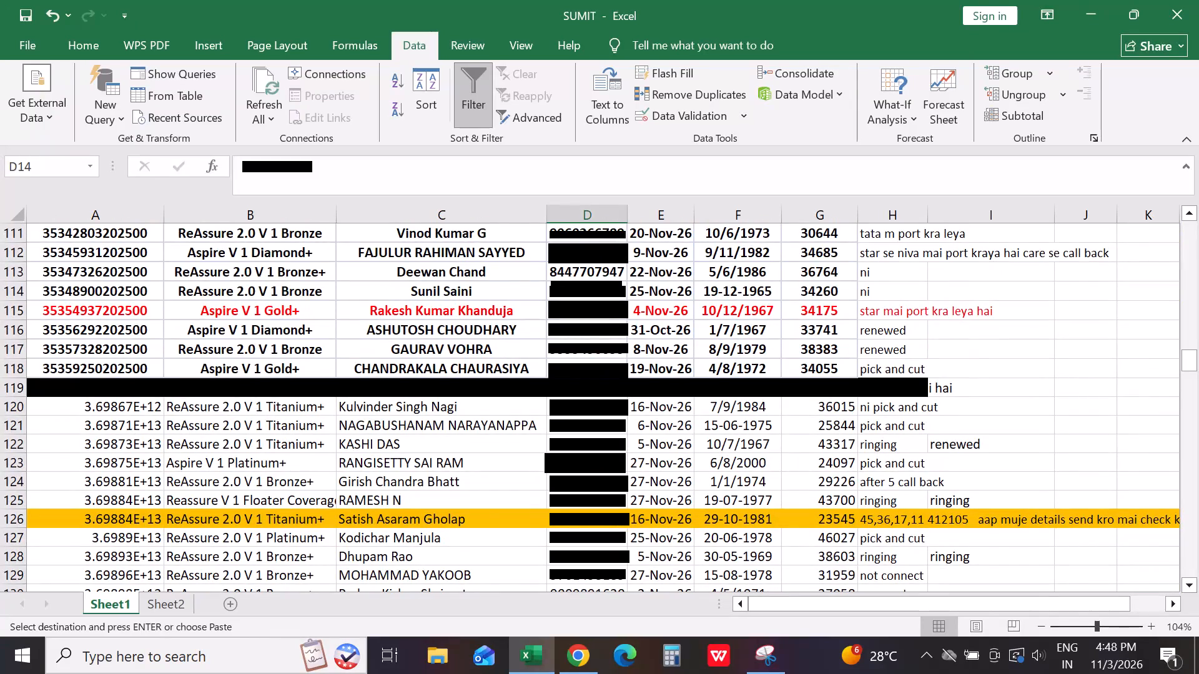
{"action": "left_click", "coordinate": [599, 519]}
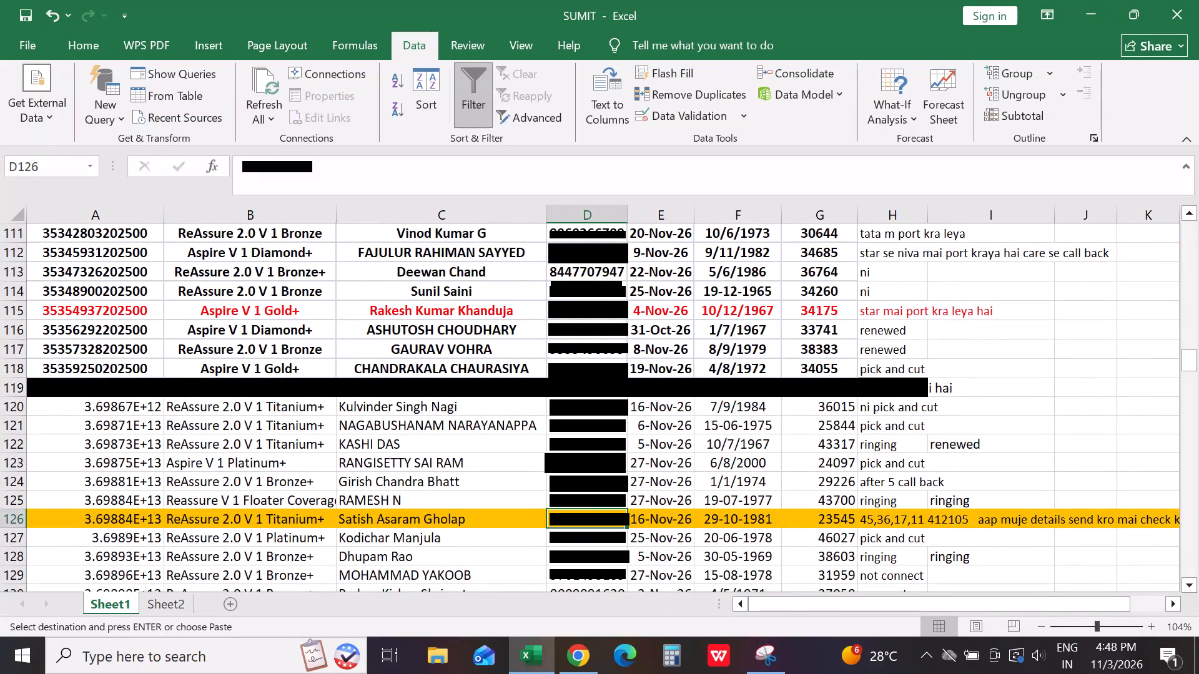
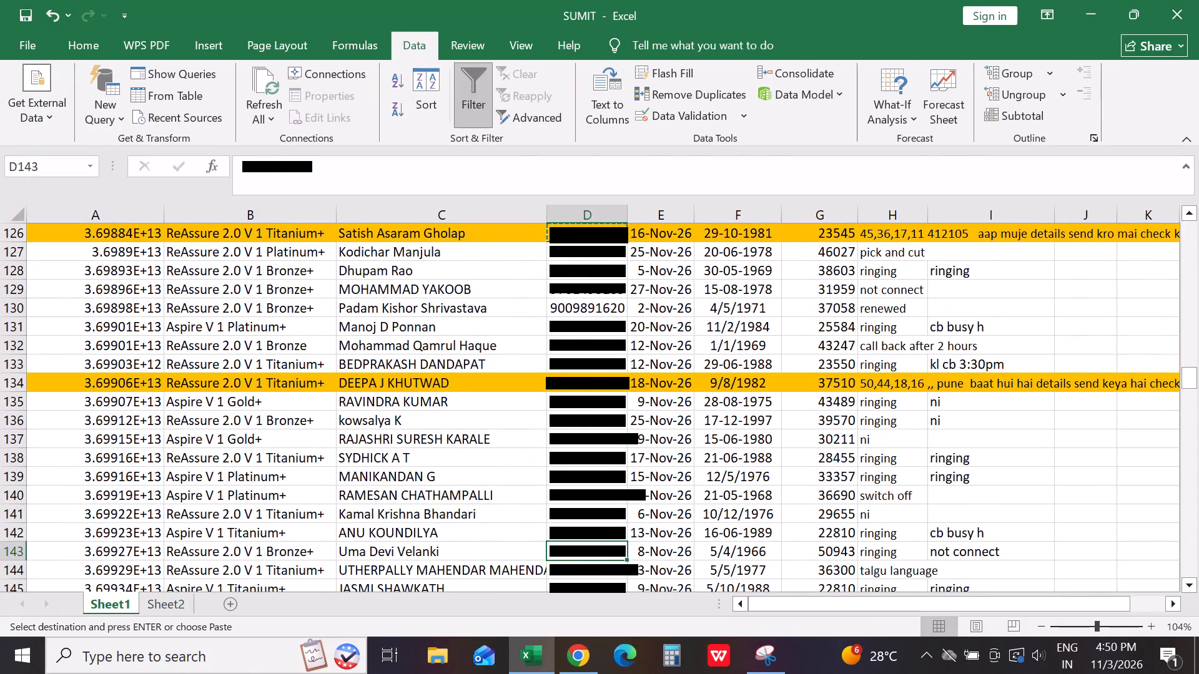
Review the call-back remark in column H of the orange-highlighted ReAssure 2.0 V 1 Titanium+ record in row 134.
{"action": "key", "text": "Up"}
{"action": "key", "text": "Up"}
{"action": "key", "text": "Up"}
{"action": "key", "text": "Up"}
{"action": "key", "text": "Up"}
{"action": "key", "text": "Up"}
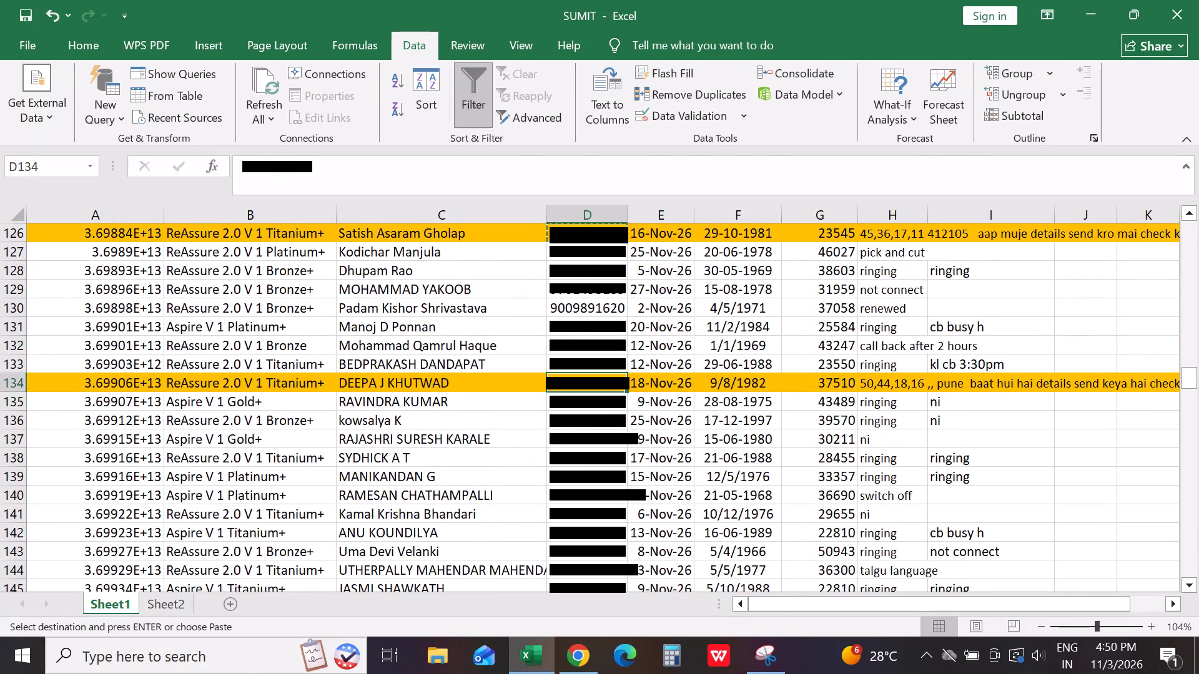
{"action": "key", "text": "Up"}
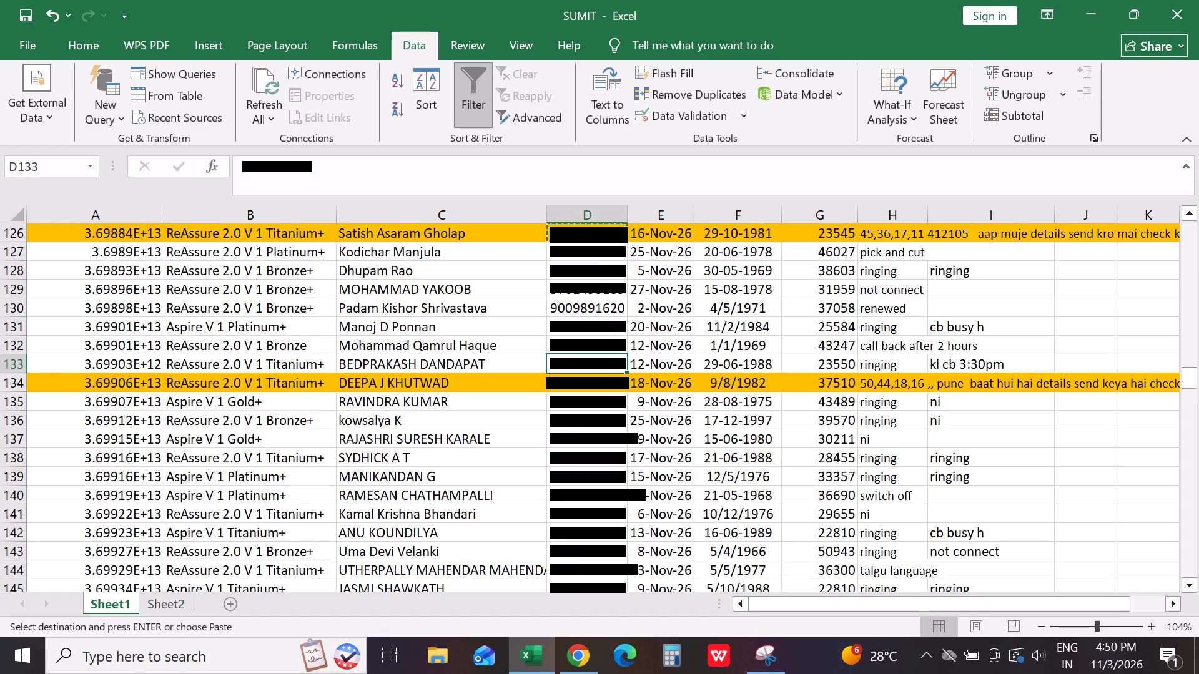
{"action": "key", "text": "Down"}
{"action": "key", "text": "Right"}
{"action": "key", "text": "Right"}
{"action": "key", "text": "Right"}
{"action": "key", "text": "Right"}
{"action": "key", "text": "Right"}
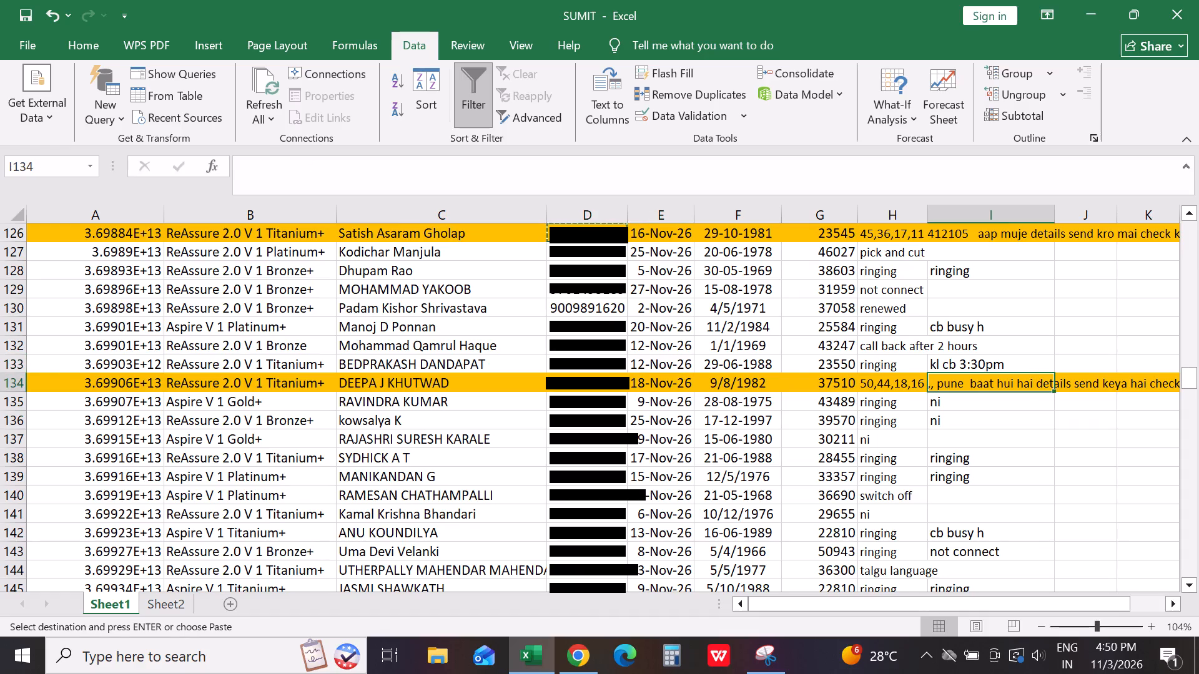
{"action": "key", "text": "Left"}
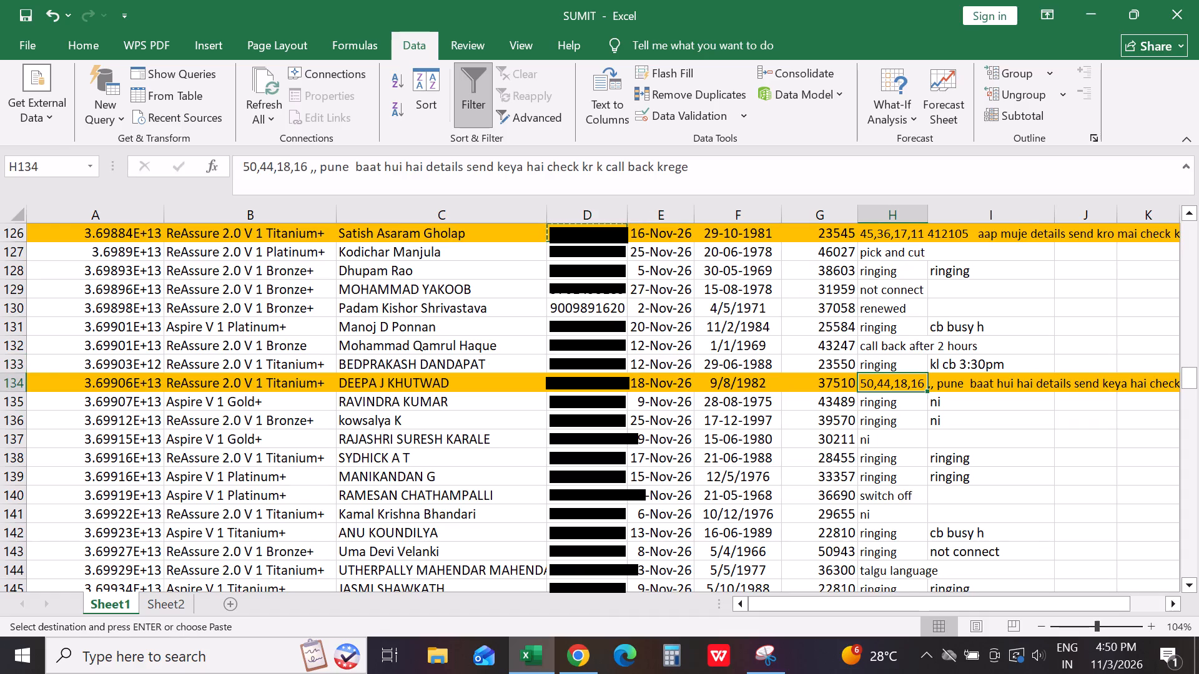
Select the mobile number of the orange-highlighted ReAssure 2.0 V 1 Titanium+ record in row 134 of Sheet1.
{"action": "key", "text": "Left"}
{"action": "key", "text": "Left"}
{"action": "key", "text": "Left"}
{"action": "key", "text": "Left"}
{"action": "key", "text": "Left"}
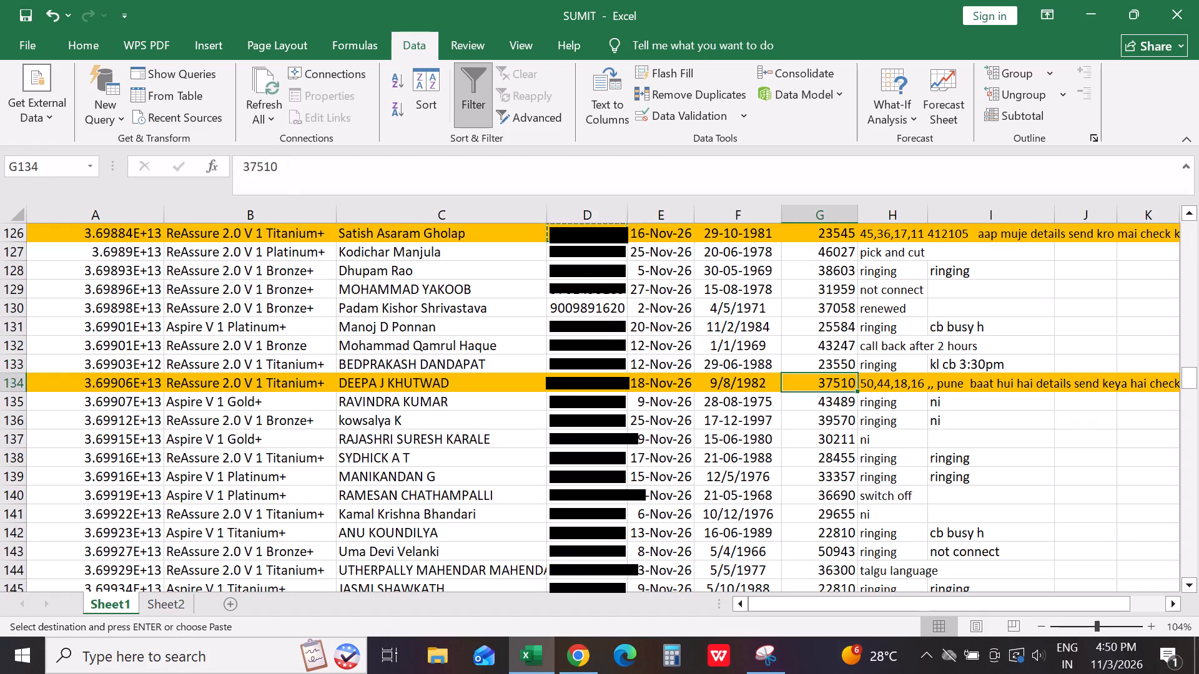
{"action": "key", "text": "Right"}
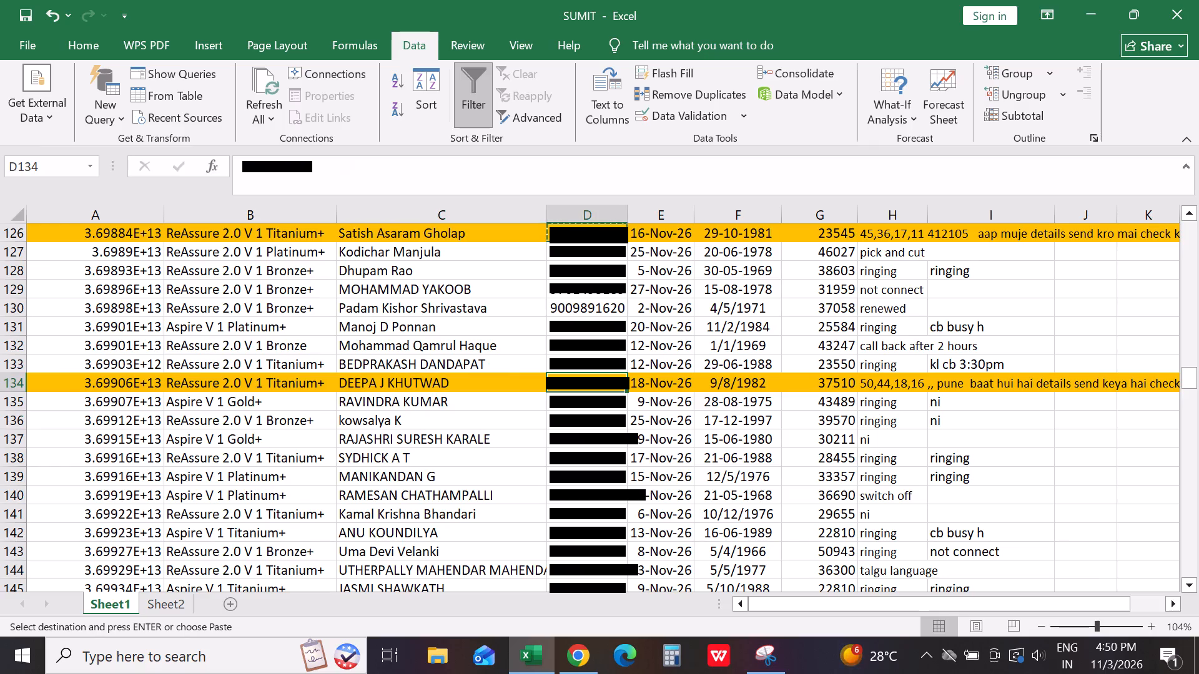
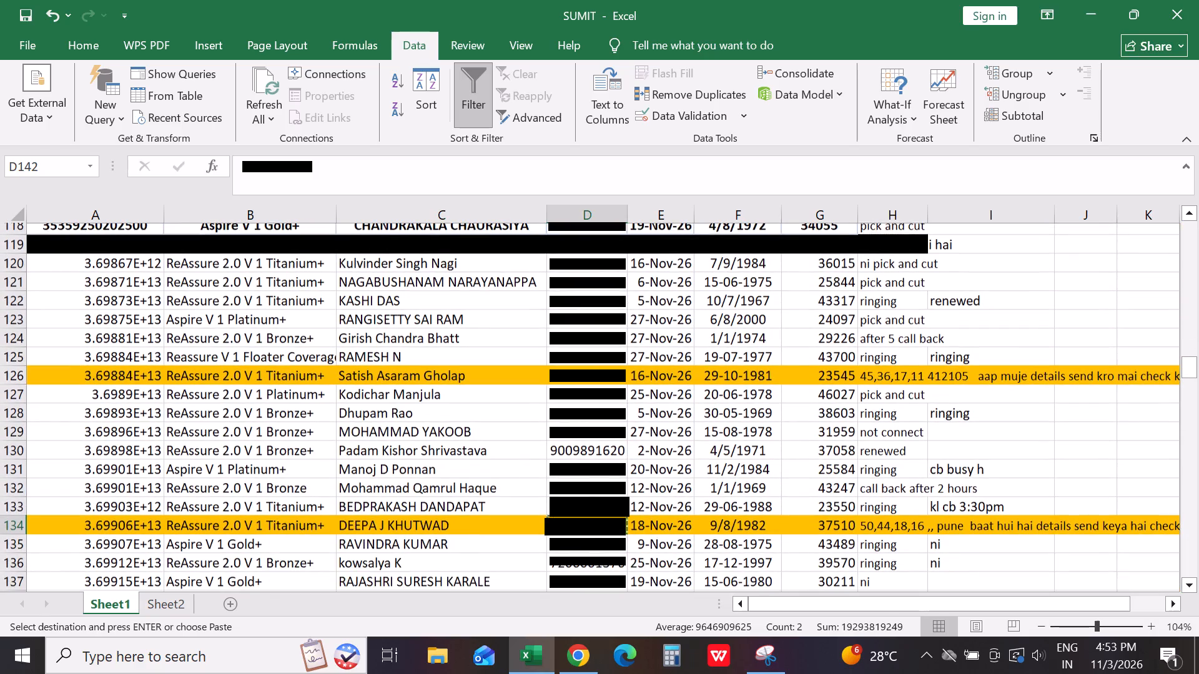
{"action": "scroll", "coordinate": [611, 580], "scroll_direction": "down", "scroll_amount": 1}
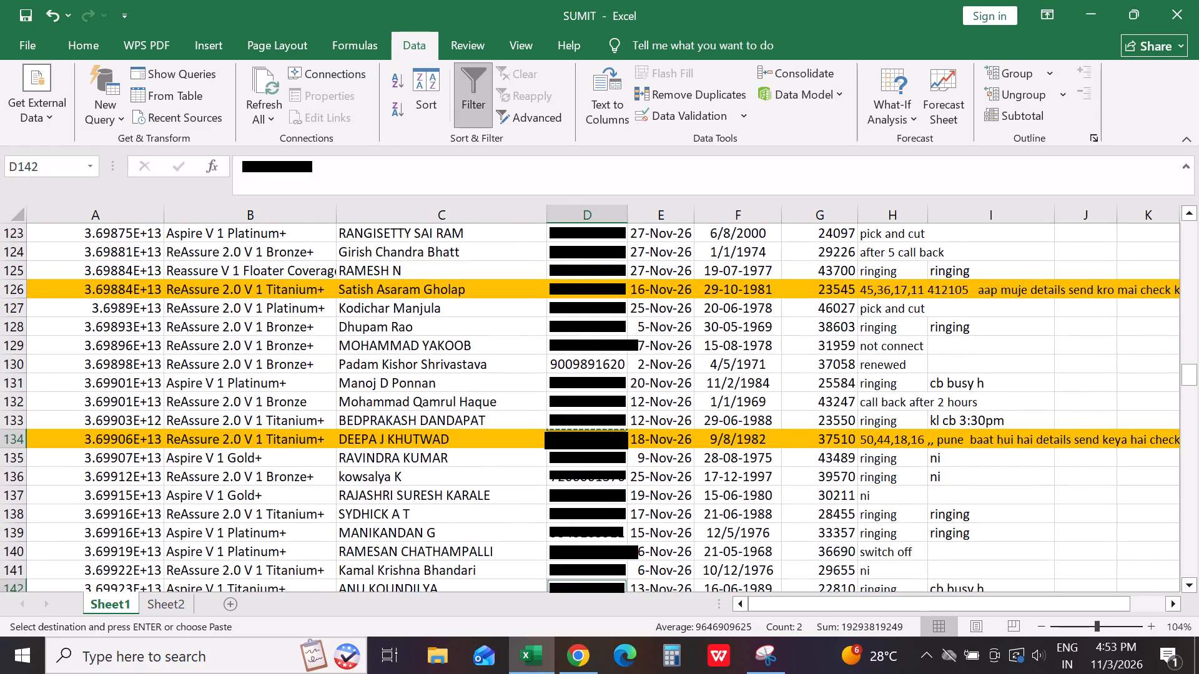
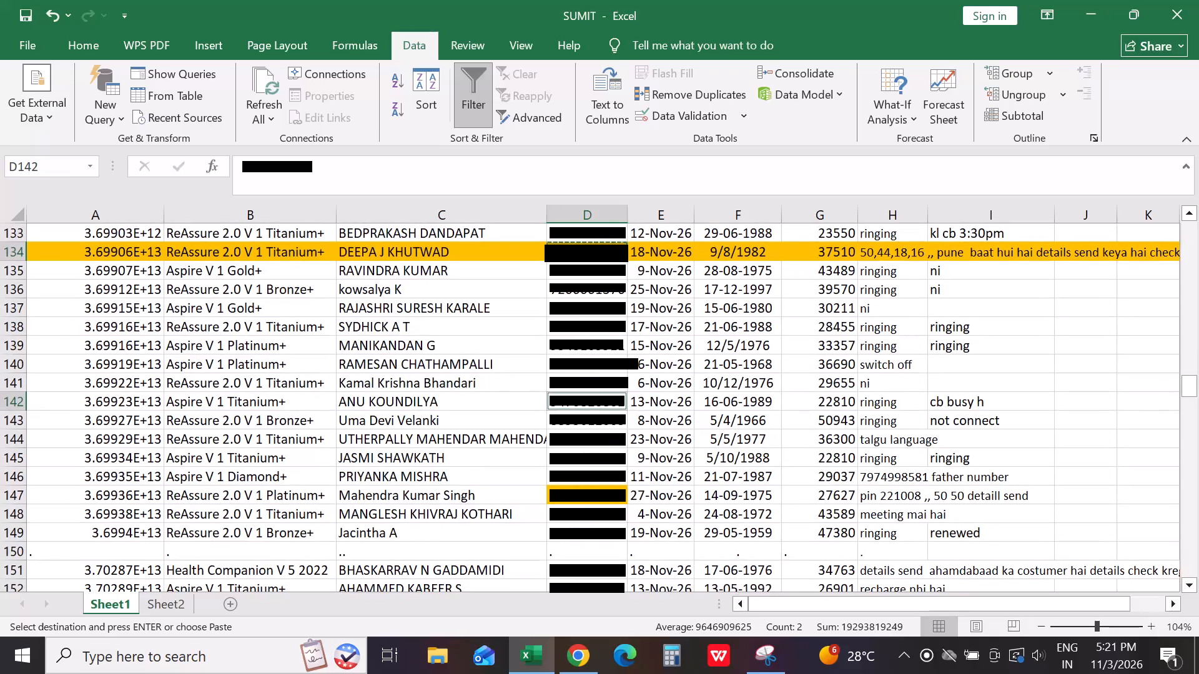
Find the orange-highlighted call-back record in row 155 of Sheet1 and select its phone number cell in column D.
{"action": "scroll", "coordinate": [583, 500], "scroll_direction": "down", "scroll_amount": 2}
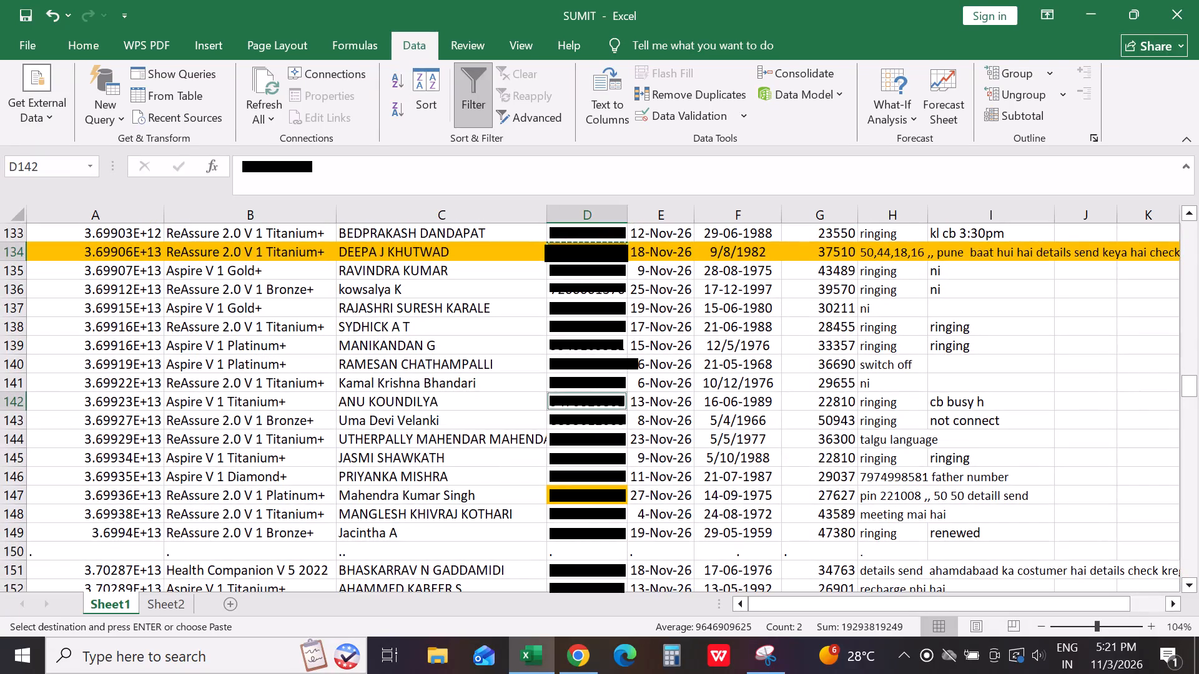
{"action": "scroll", "coordinate": [568, 525], "scroll_direction": "down", "scroll_amount": 1}
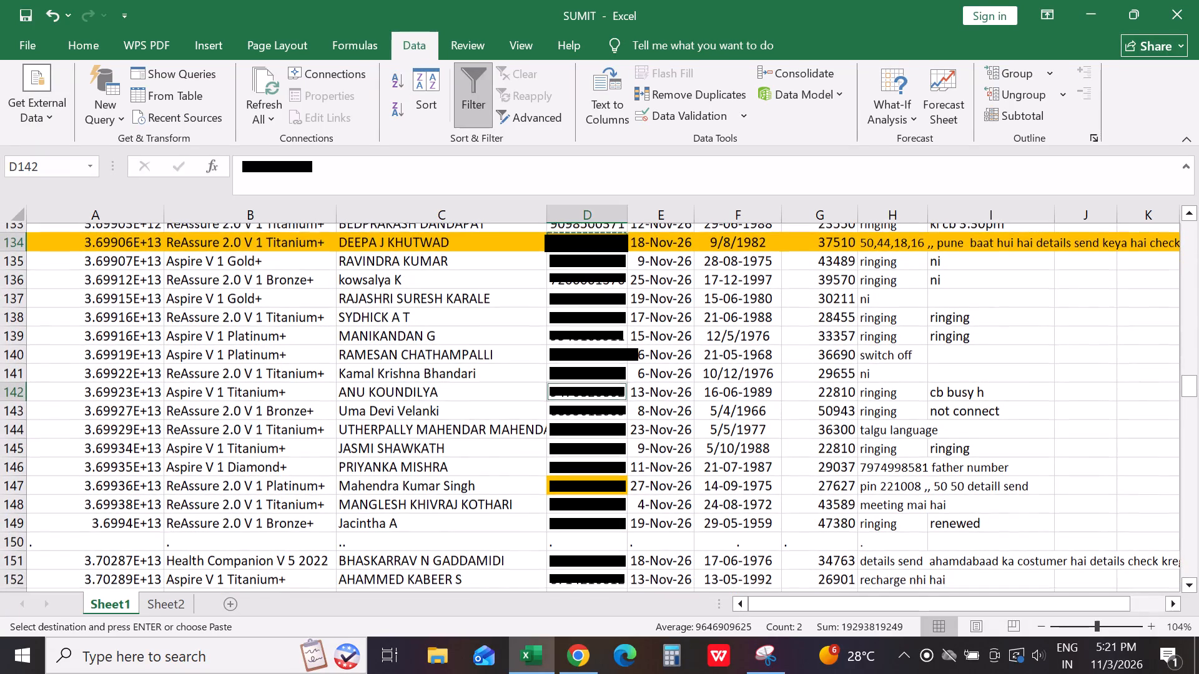
{"action": "scroll", "coordinate": [568, 525], "scroll_direction": "down", "scroll_amount": 1}
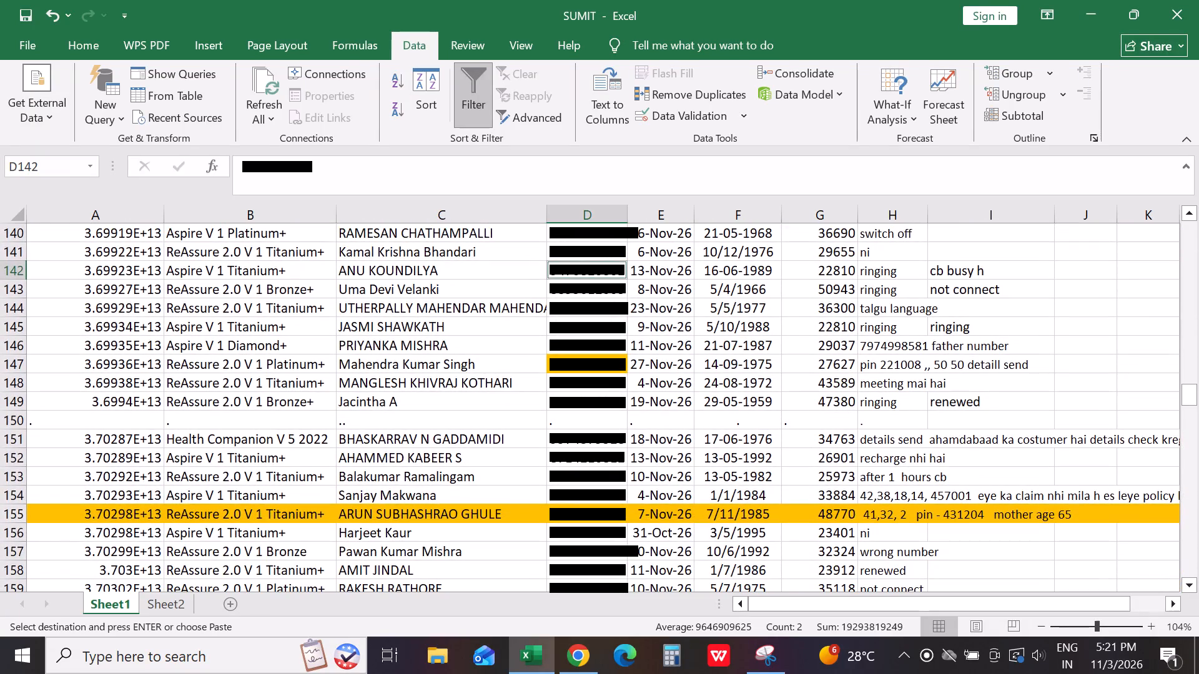
{"action": "left_click", "coordinate": [585, 515]}
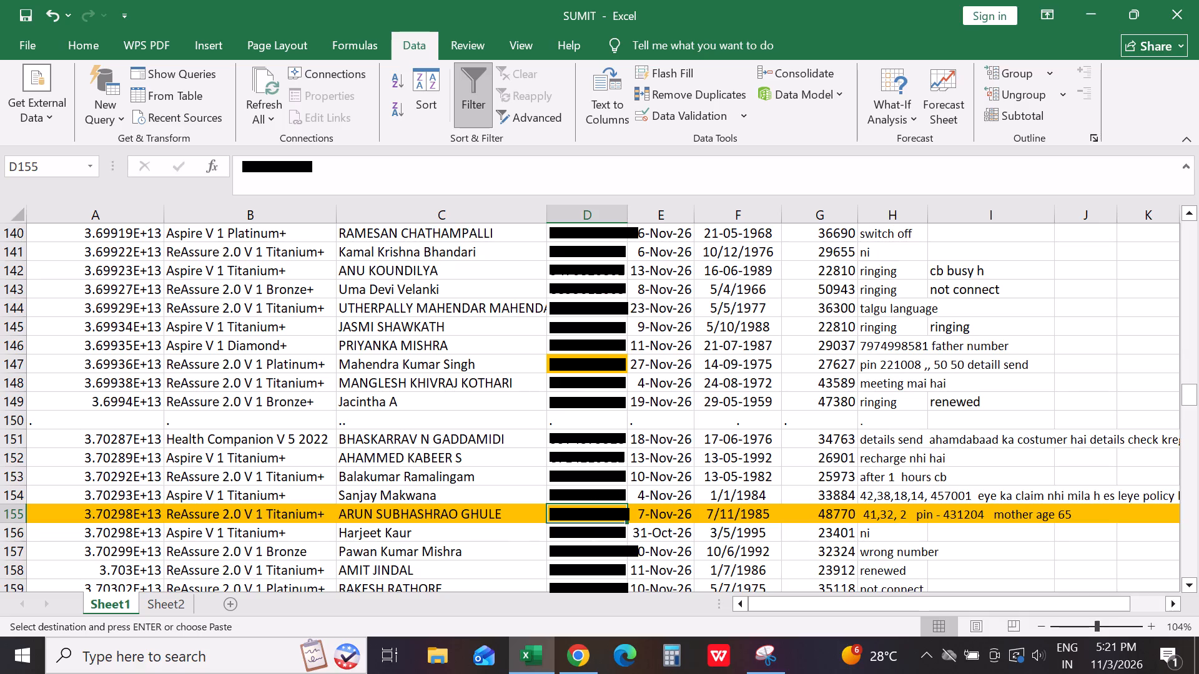
Find the orange-highlighted call-back record in row 201, select its column D phone number cell, and review the record and nearby rows.
{"action": "scroll", "coordinate": [770, 574], "scroll_direction": "down", "scroll_amount": 7}
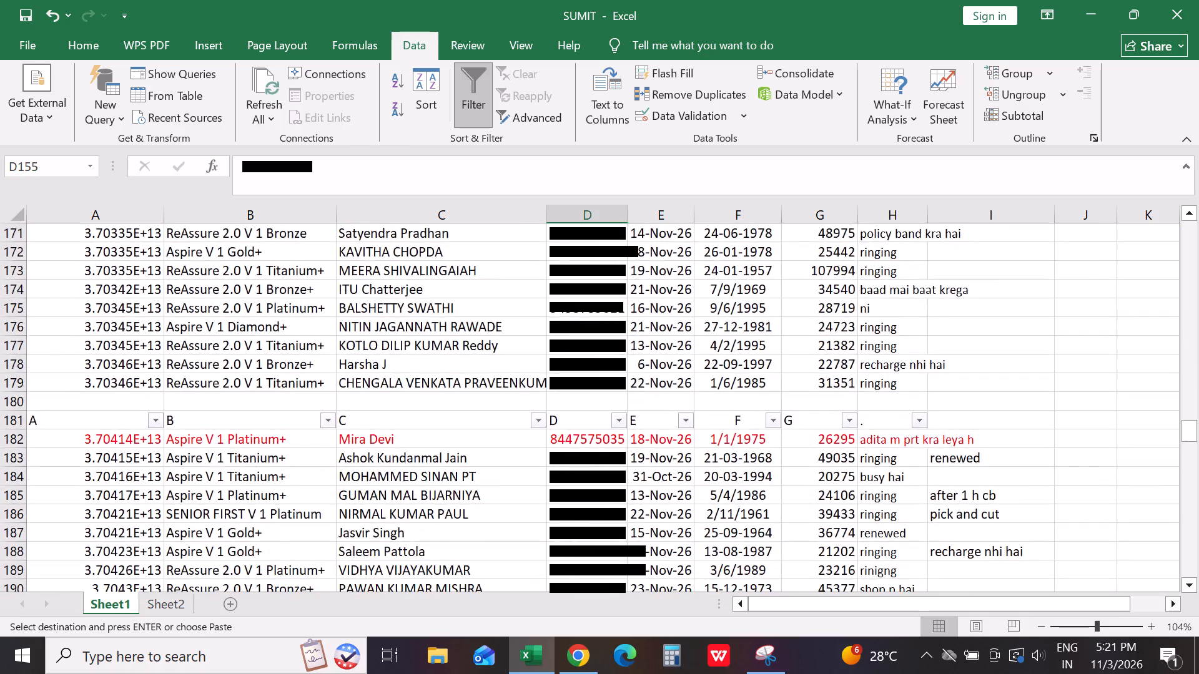
{"action": "scroll", "coordinate": [770, 574], "scroll_direction": "down", "scroll_amount": 4}
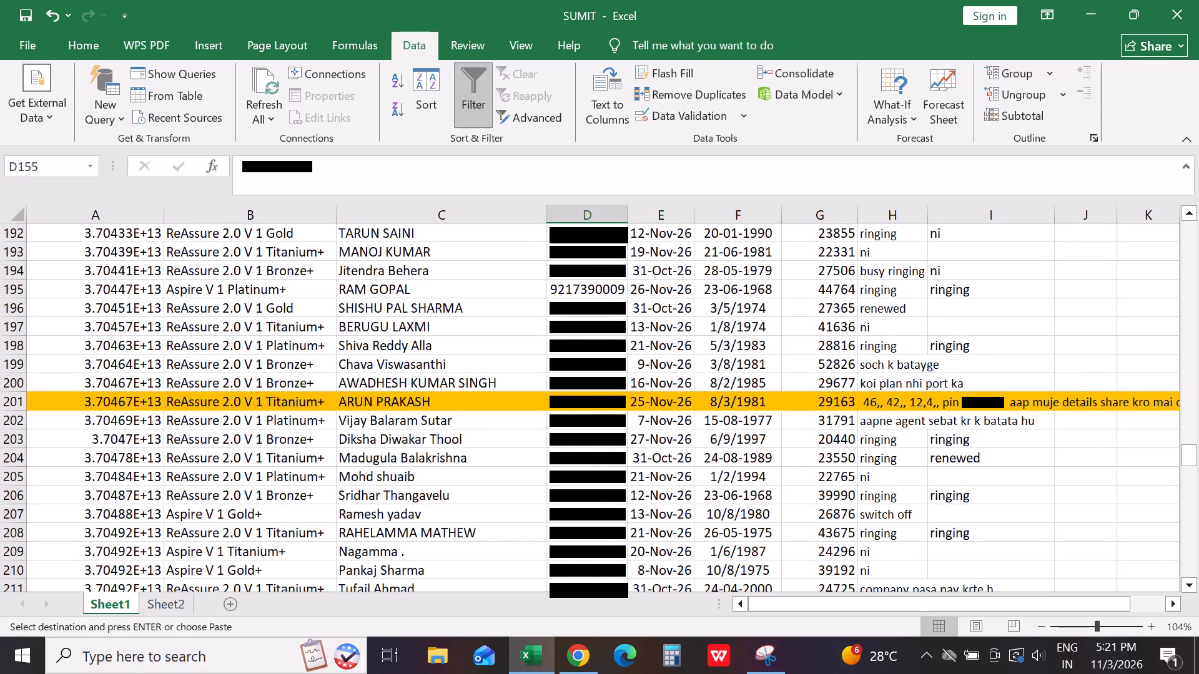
{"action": "left_click", "coordinate": [625, 397]}
{"action": "scroll", "coordinate": [766, 514], "scroll_direction": "down", "scroll_amount": 4}
{"action": "scroll", "coordinate": [766, 514], "scroll_direction": "up", "scroll_amount": 1}
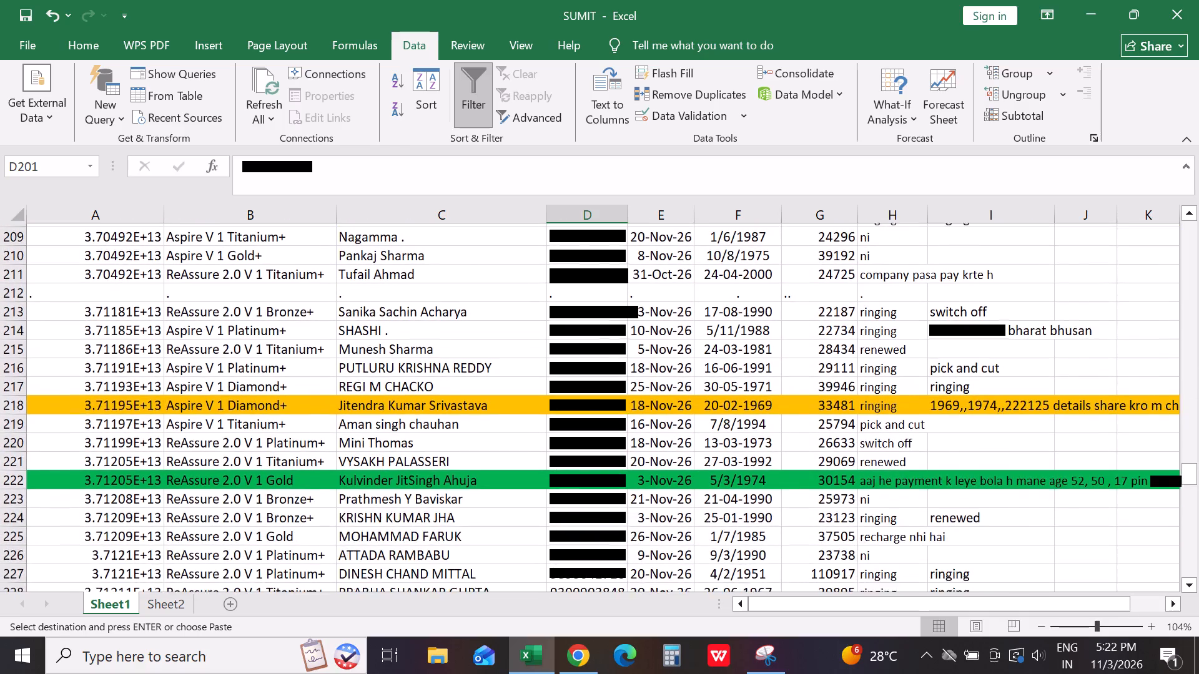
{"action": "scroll", "coordinate": [766, 514], "scroll_direction": "up", "scroll_amount": 4}
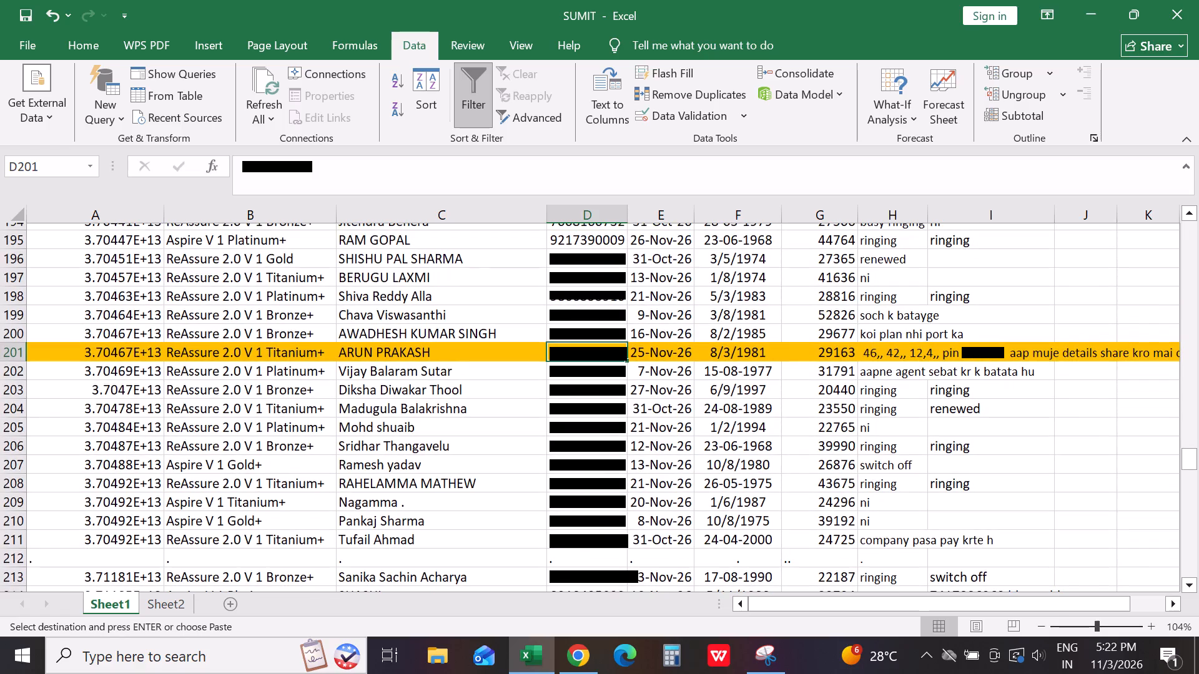
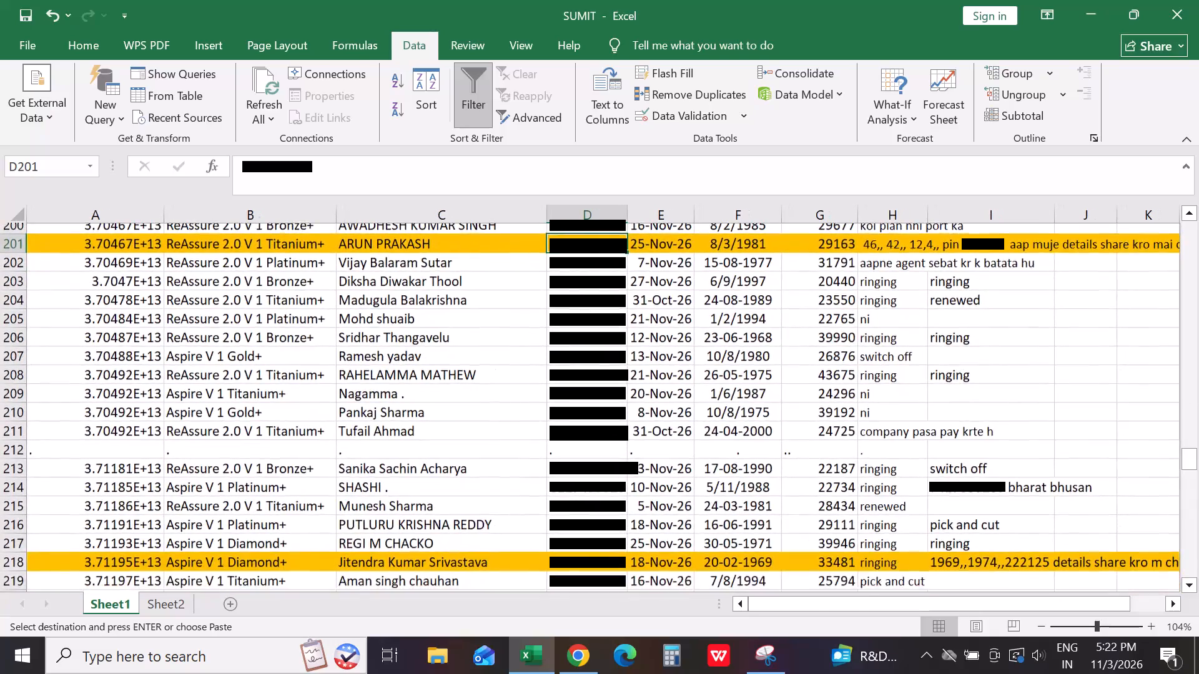
Find the orange-highlighted call-back record in row 218 and select its column D phone number cell, checking the rows just below.
{"action": "scroll", "coordinate": [766, 514], "scroll_direction": "down", "scroll_amount": 1}
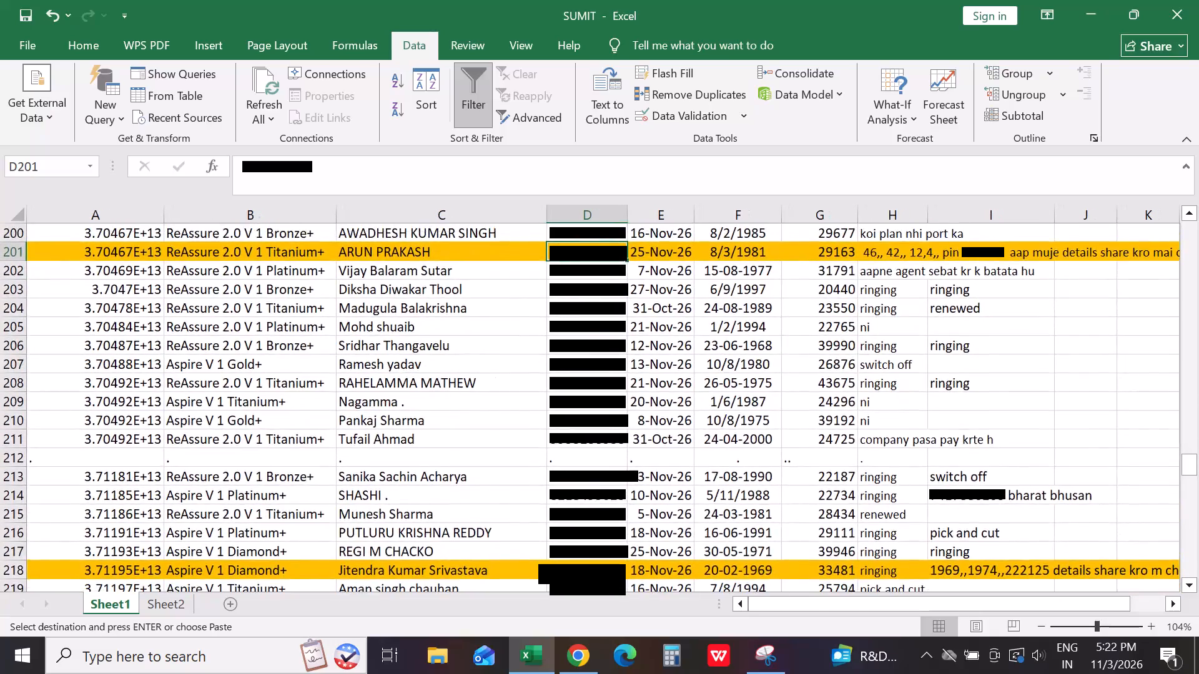
{"action": "scroll", "coordinate": [766, 514], "scroll_direction": "down", "scroll_amount": 2}
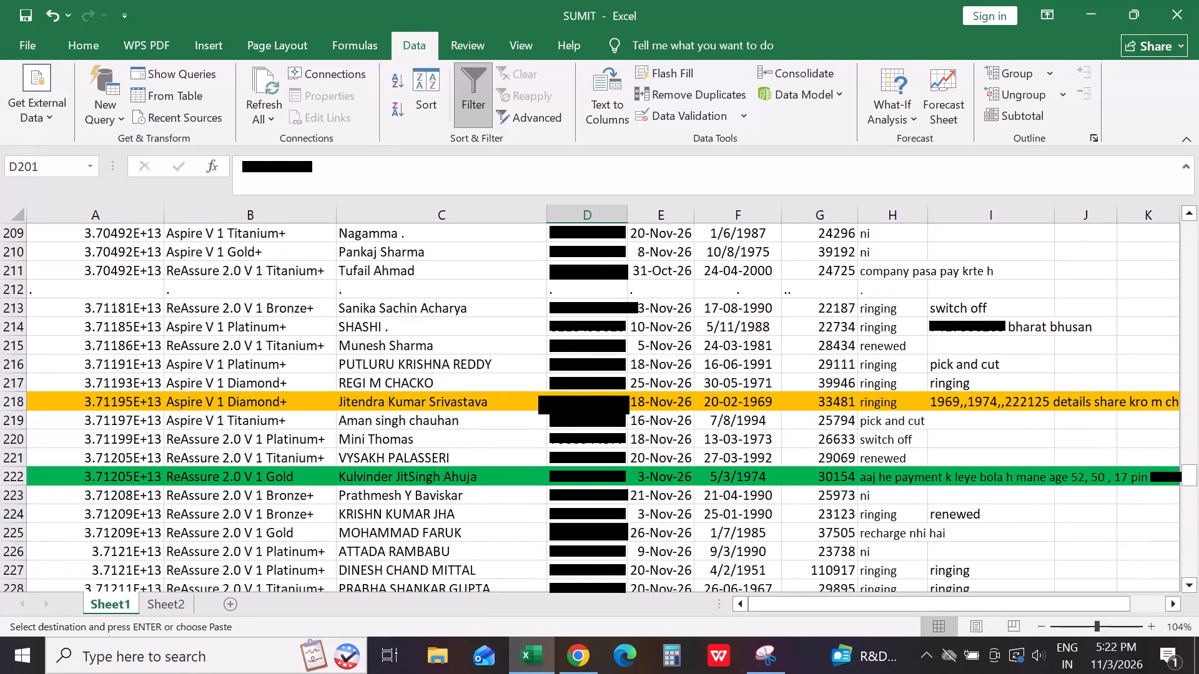
{"action": "left_click", "coordinate": [622, 395]}
{"action": "left_click", "coordinate": [728, 447]}
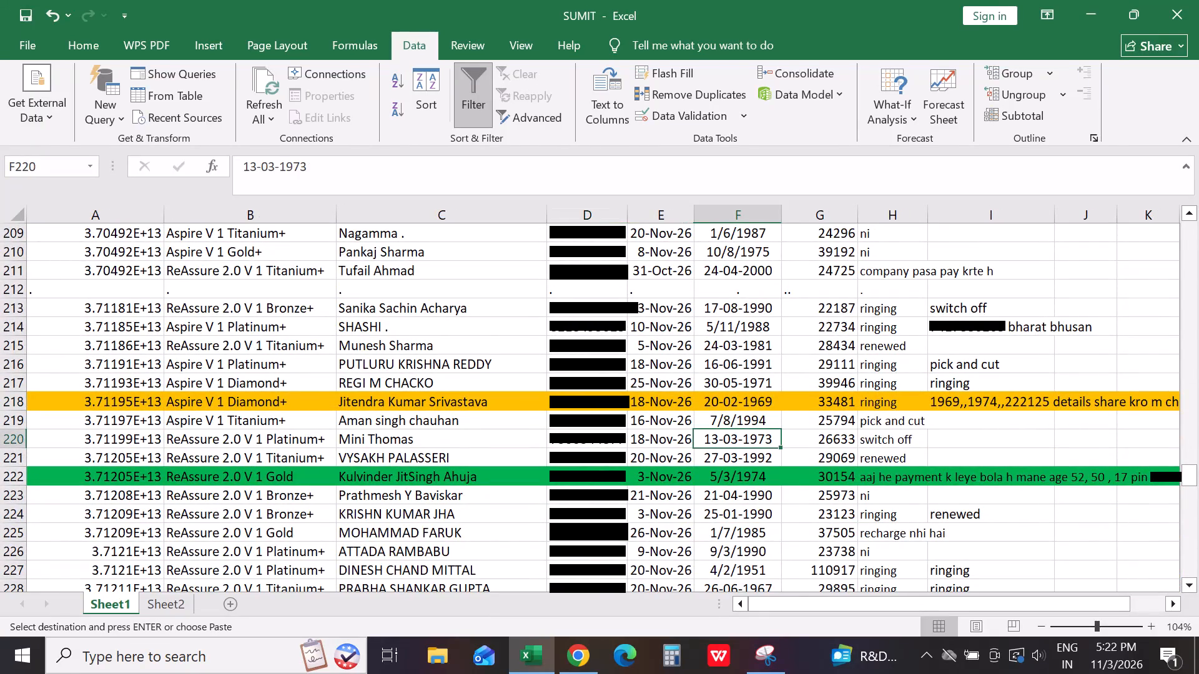
Look through the records below row 218 for highlighted call-backs, returning to the phone number cell of the orange record in row 218.
{"action": "scroll", "coordinate": [728, 447], "scroll_direction": "down", "scroll_amount": 2}
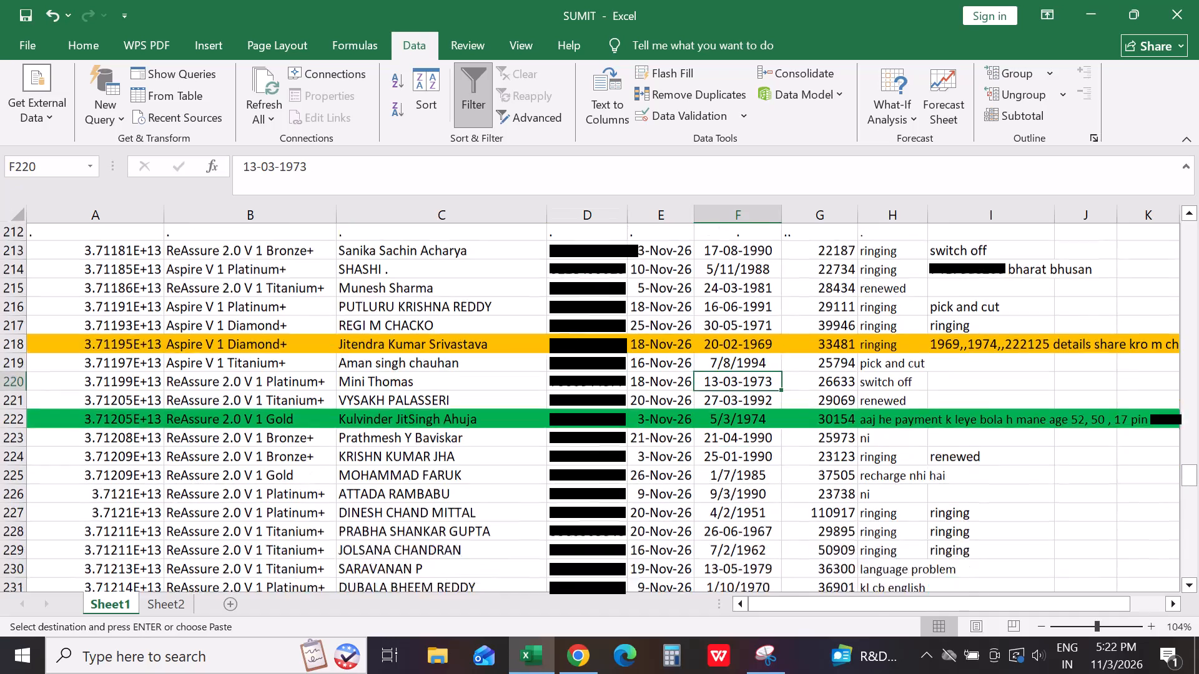
{"action": "scroll", "coordinate": [728, 447], "scroll_direction": "down", "scroll_amount": 14}
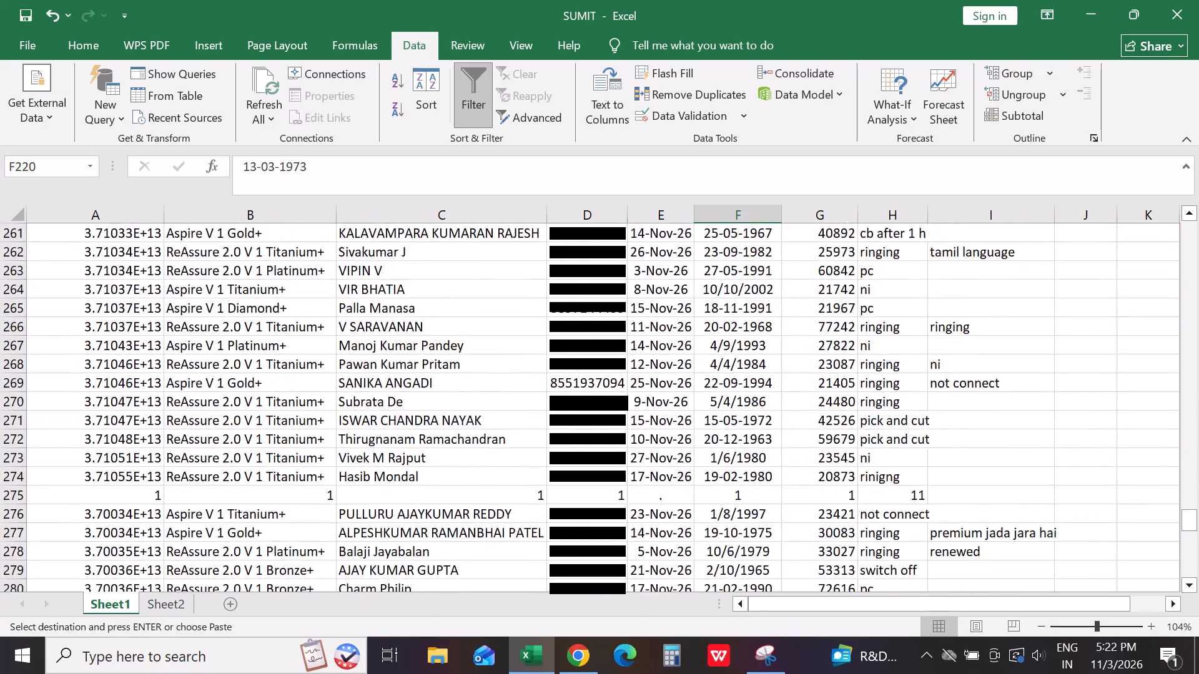
{"action": "scroll", "coordinate": [728, 447], "scroll_direction": "down", "scroll_amount": 2}
{"action": "scroll", "coordinate": [728, 447], "scroll_direction": "up", "scroll_amount": 6}
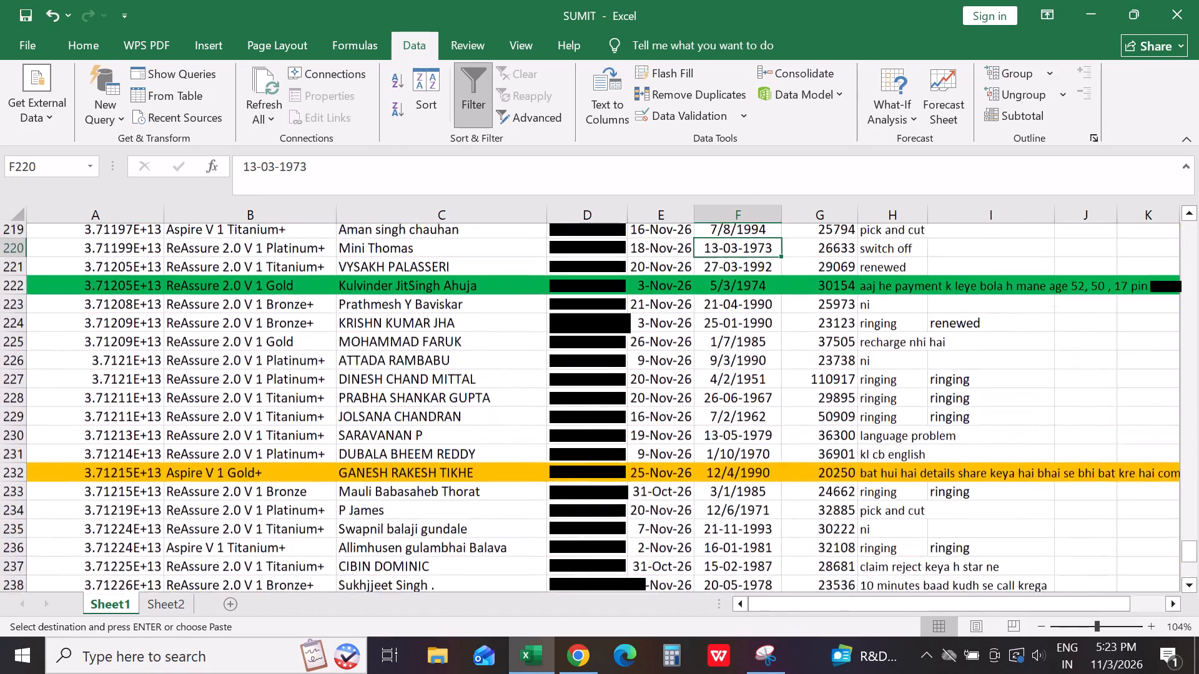
{"action": "scroll", "coordinate": [728, 447], "scroll_direction": "up", "scroll_amount": 1}
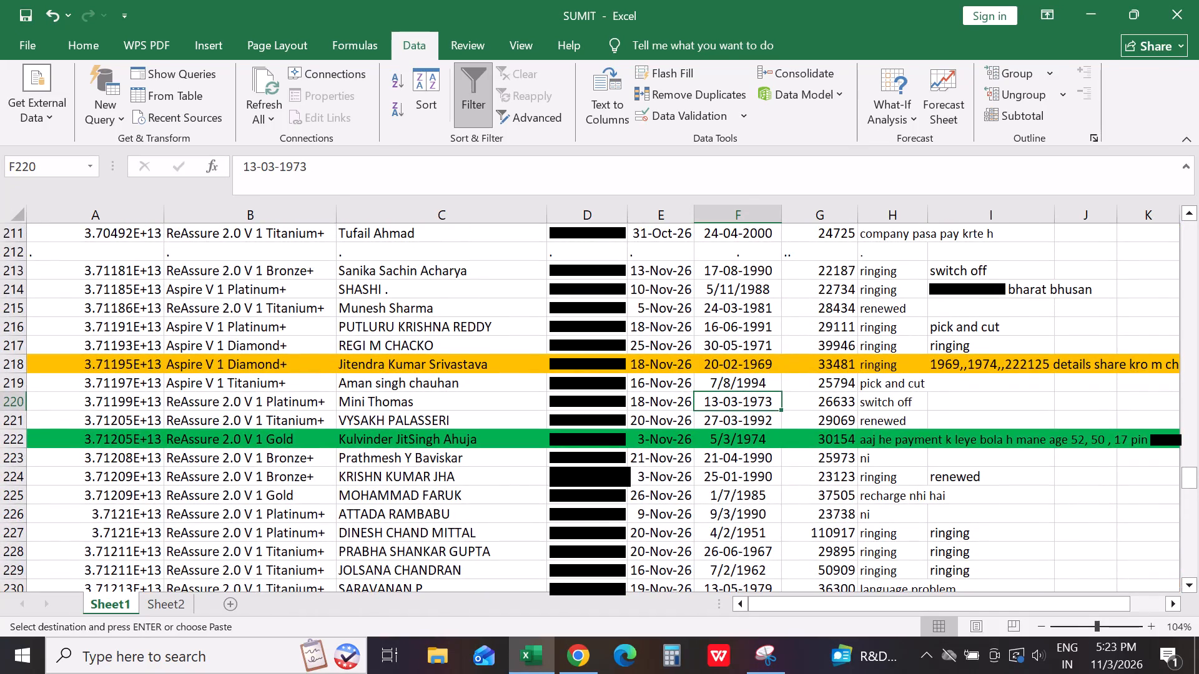
{"action": "scroll", "coordinate": [728, 447], "scroll_direction": "down", "scroll_amount": 1}
{"action": "left_click", "coordinate": [604, 344]}
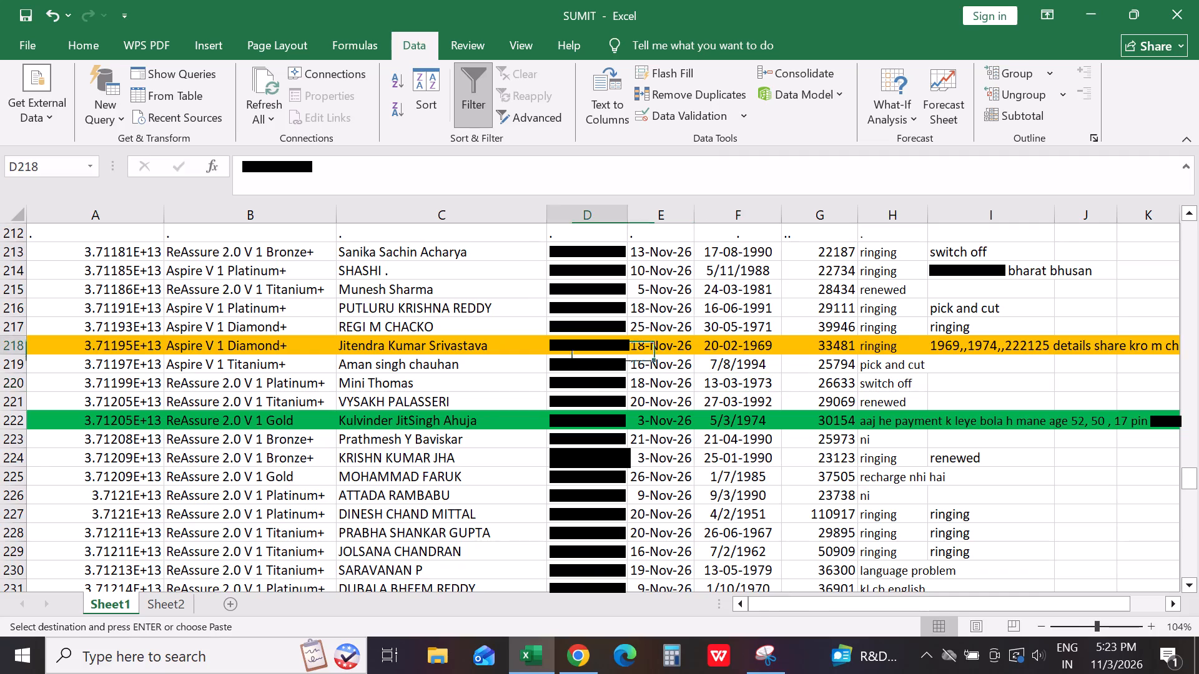
Find the orange-highlighted call-back record in row 232 and select its column D phone number cell.
{"action": "scroll", "coordinate": [633, 403], "scroll_direction": "down", "scroll_amount": 2}
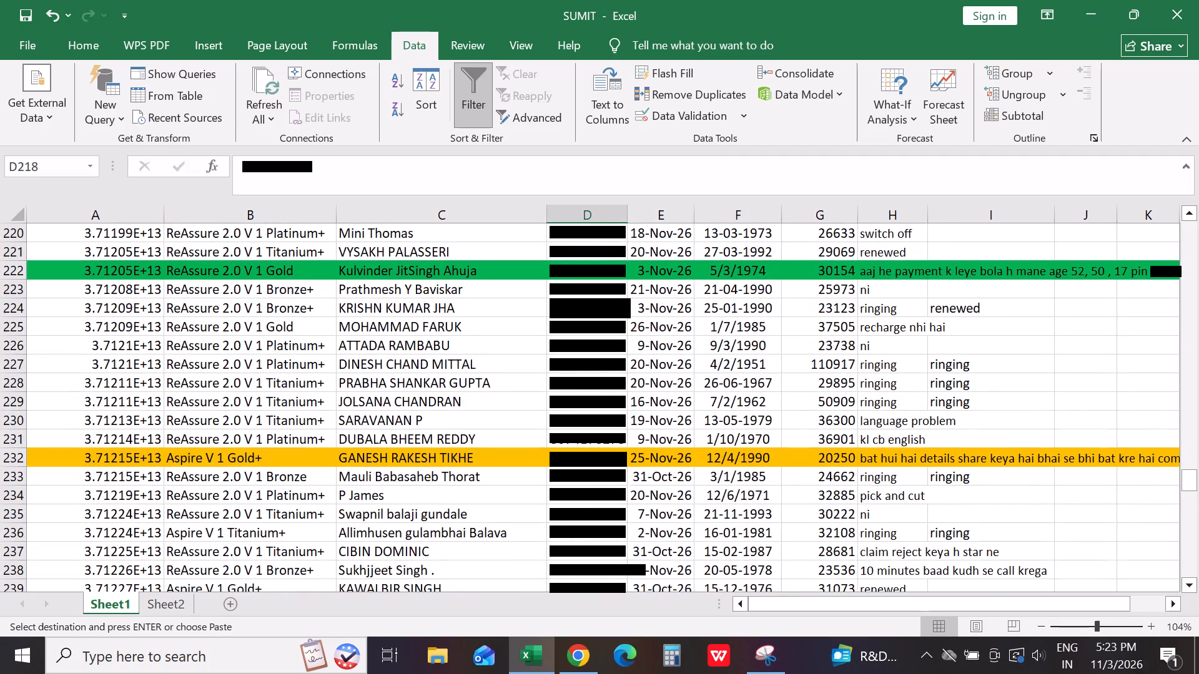
{"action": "left_click", "coordinate": [596, 448]}
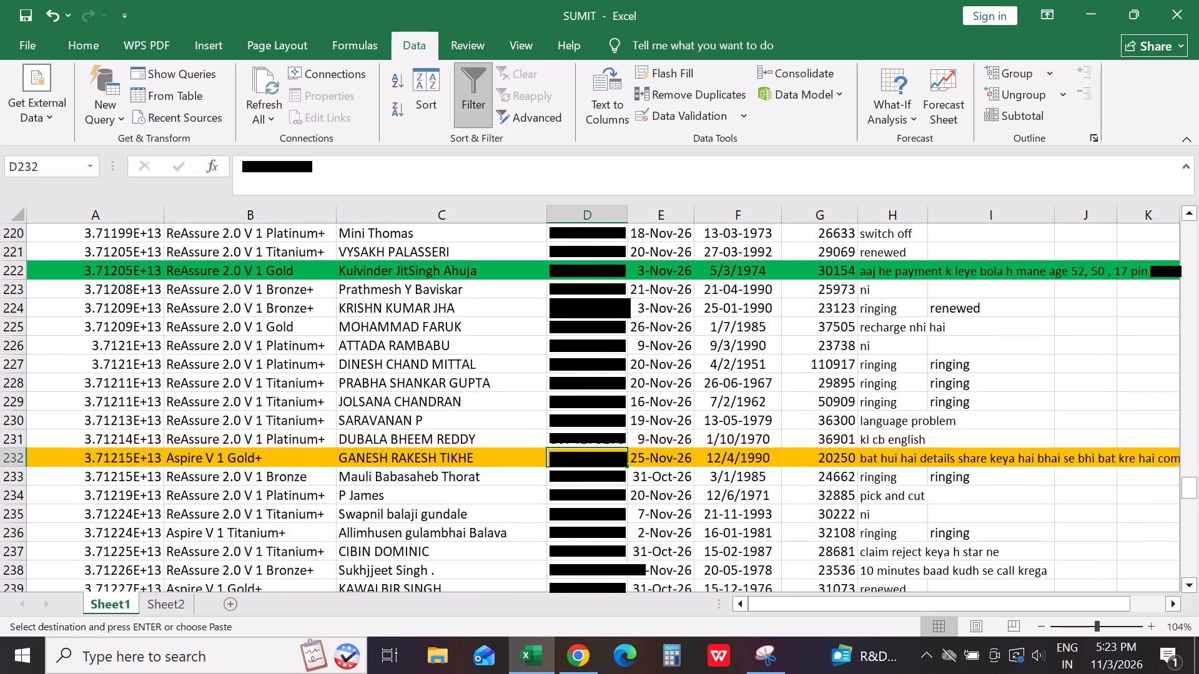
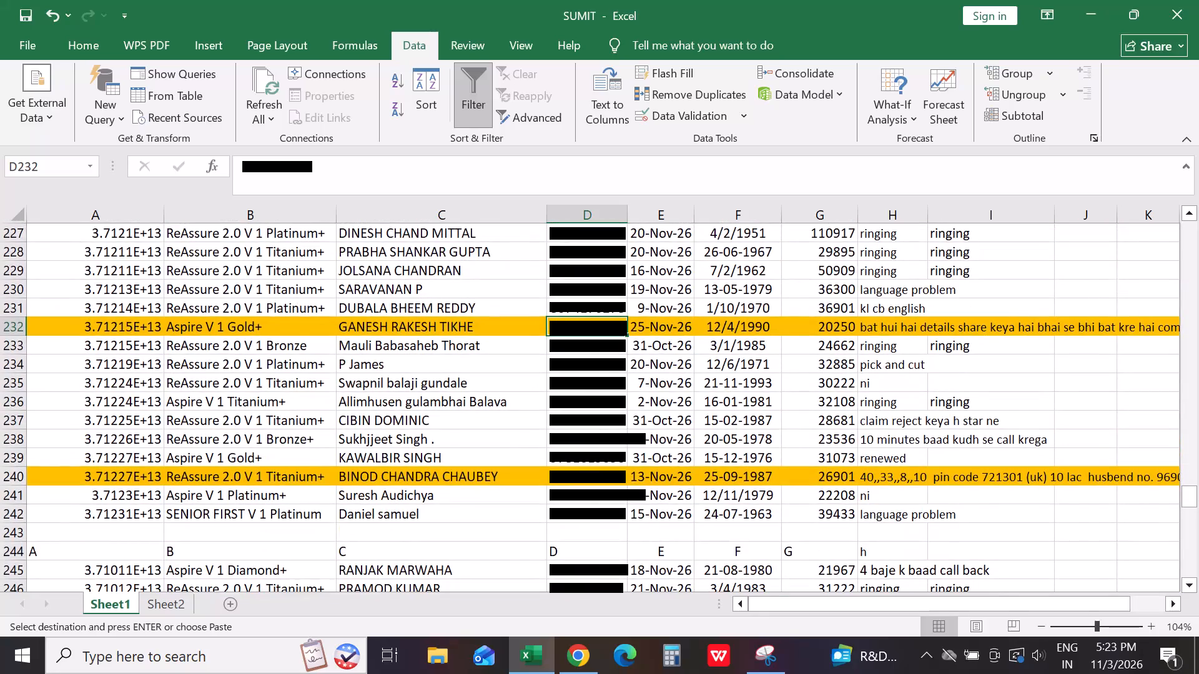
Select the column D phone number cell of the orange-highlighted call-back record in row 240.
{"action": "left_click", "coordinate": [591, 480]}
Find the orange-highlighted call-back record in row 285 and select its column D phone number cell.
{"action": "scroll", "coordinate": [593, 497], "scroll_direction": "down", "scroll_amount": 1}
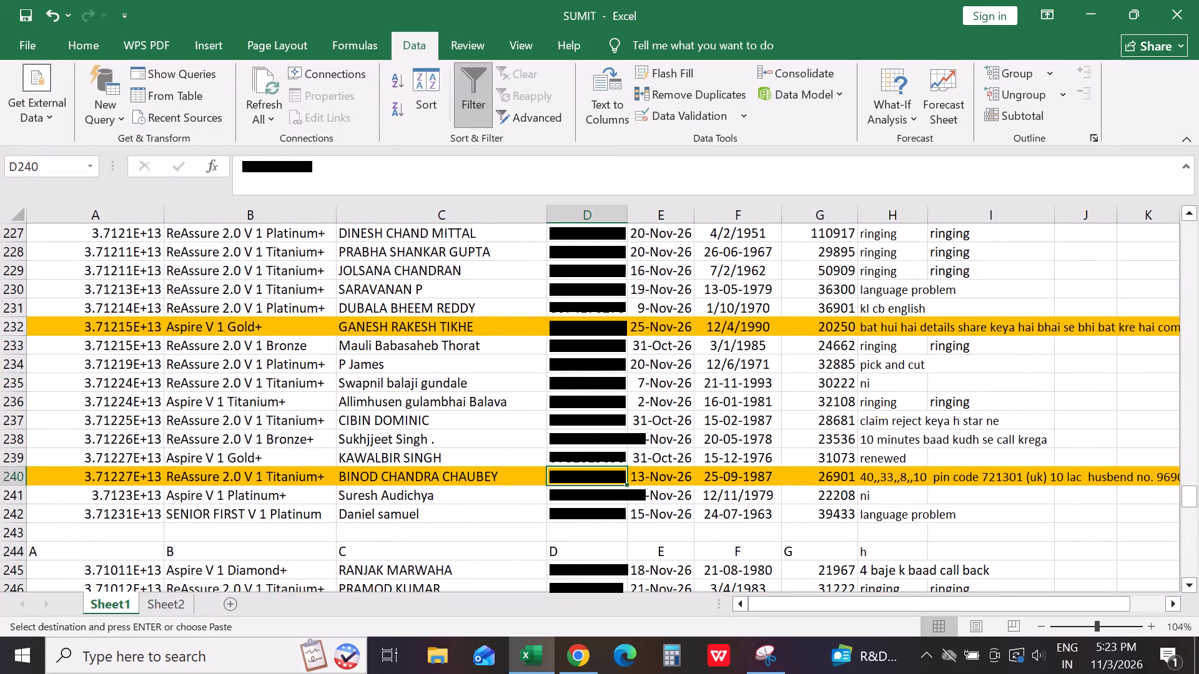
{"action": "scroll", "coordinate": [593, 497], "scroll_direction": "down", "scroll_amount": 9}
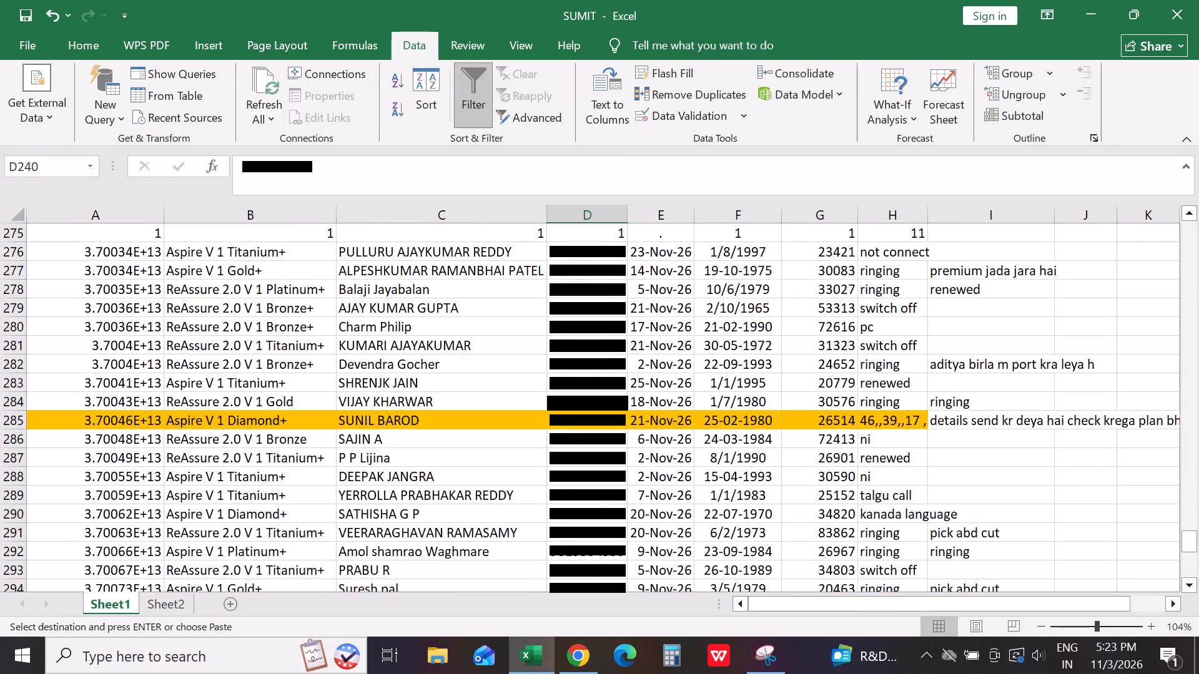
{"action": "scroll", "coordinate": [593, 497], "scroll_direction": "down", "scroll_amount": 7}
{"action": "scroll", "coordinate": [593, 497], "scroll_direction": "up", "scroll_amount": 2}
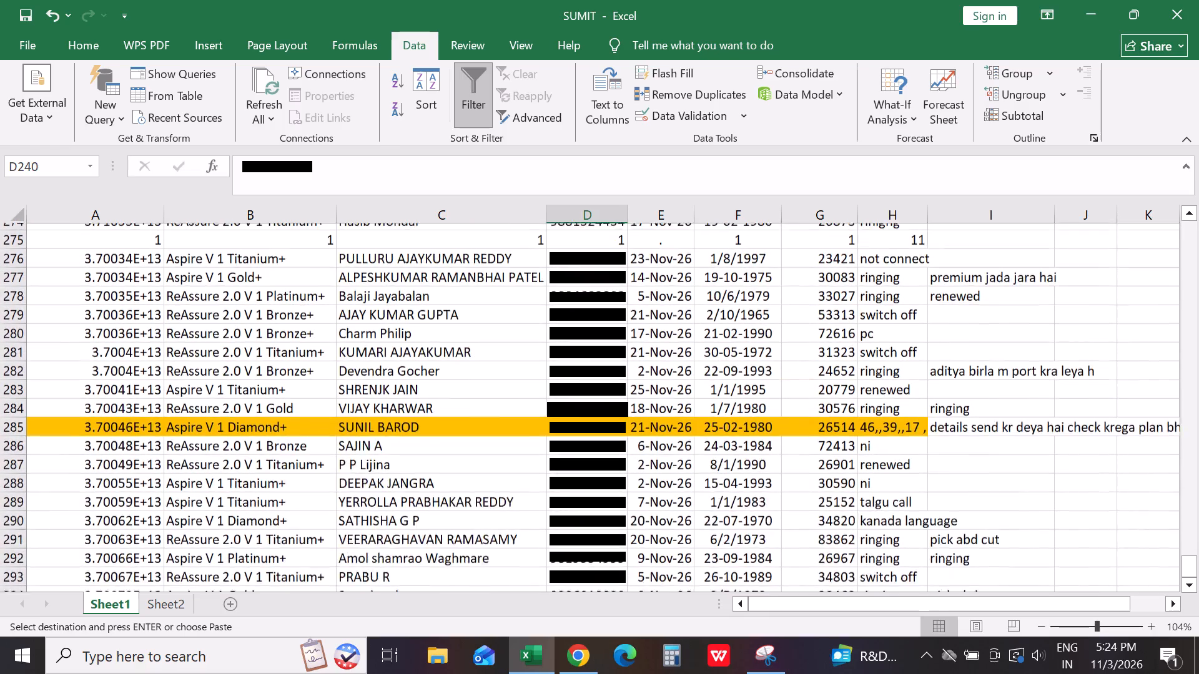
{"action": "scroll", "coordinate": [593, 497], "scroll_direction": "up", "scroll_amount": 1}
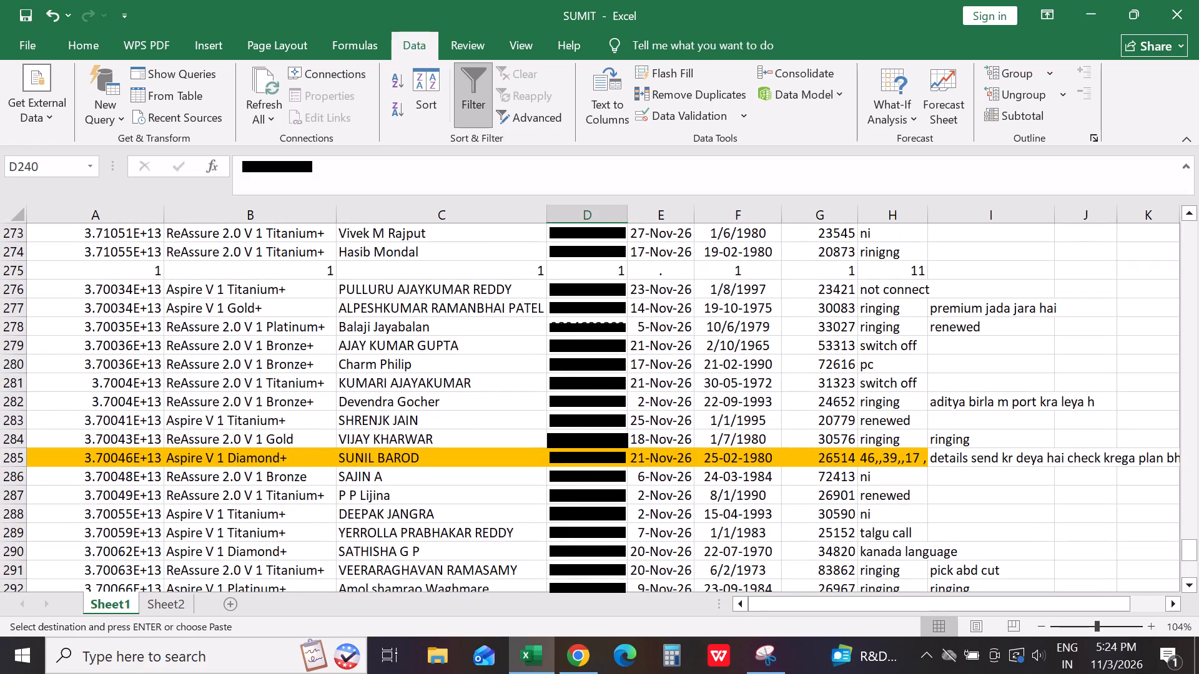
{"action": "left_click", "coordinate": [598, 455]}
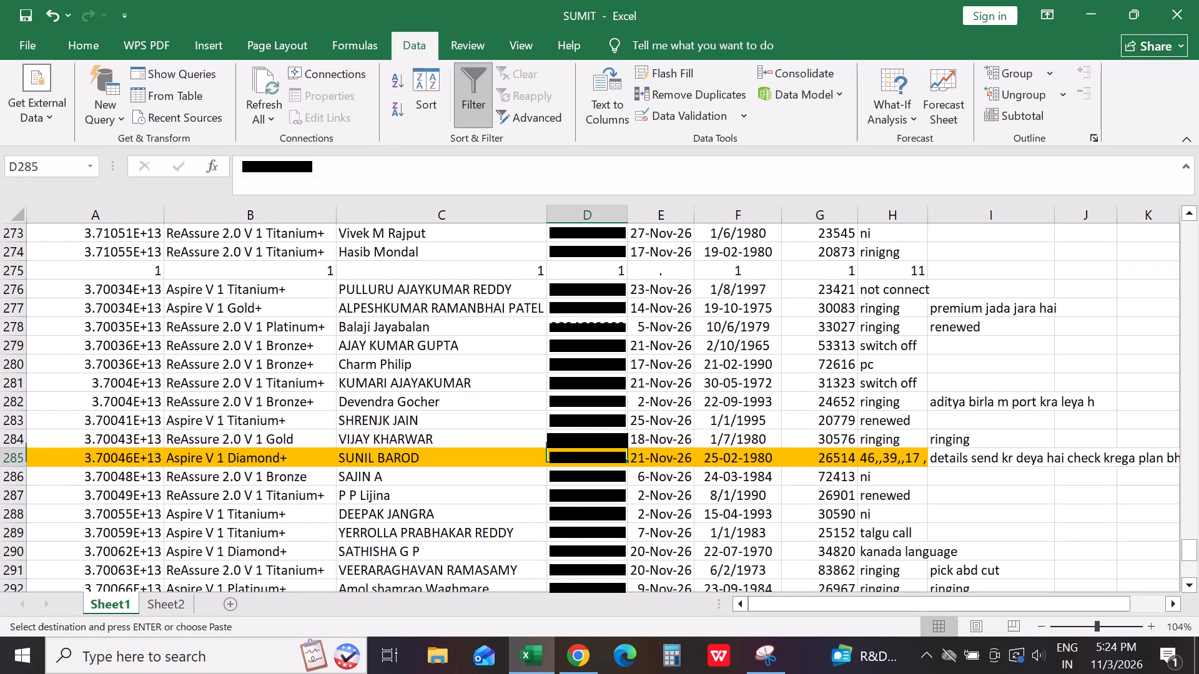
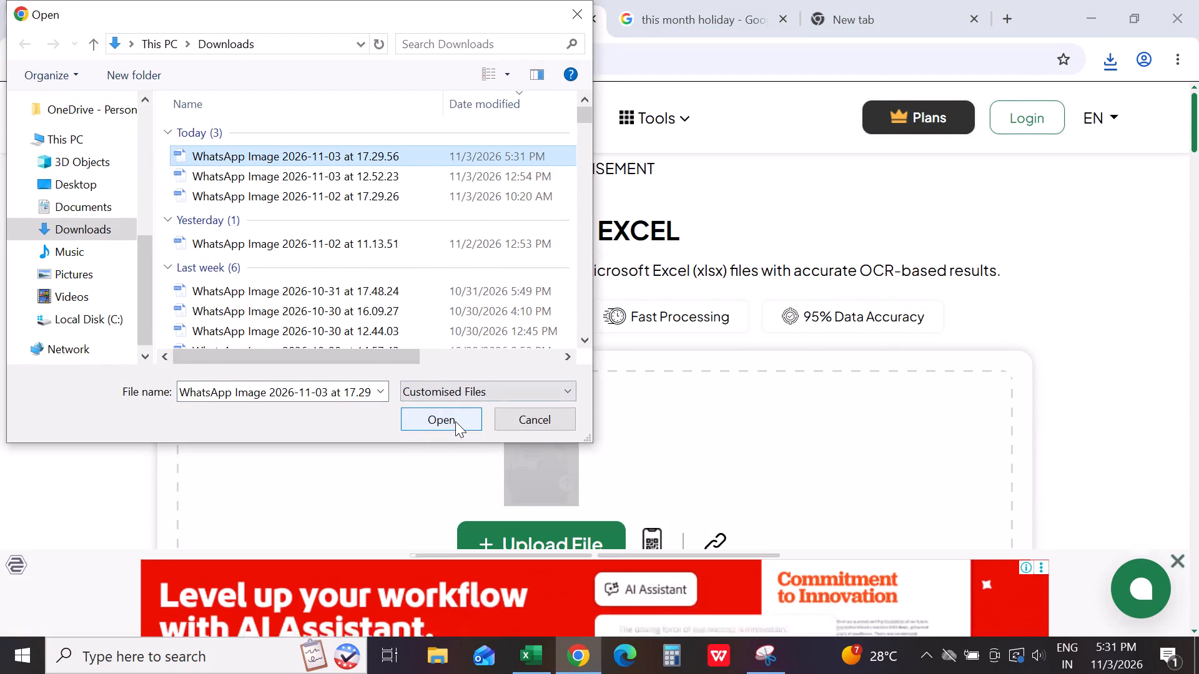
Upload the image "WhatsApp Image 2026-11-03 at 17.29.56" and convert it to an Excel table.
{"action": "left_click", "coordinate": [455, 421]}
{"action": "scroll", "coordinate": [606, 445], "scroll_direction": "down", "scroll_amount": 2}
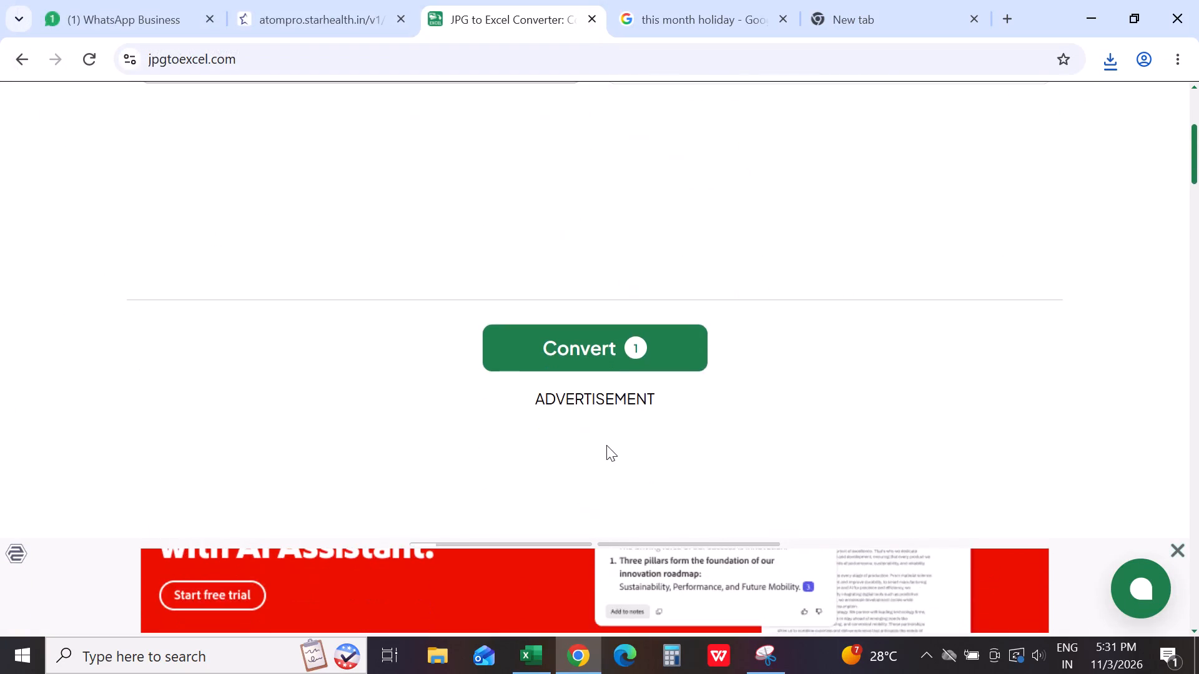
{"action": "left_click", "coordinate": [607, 361]}
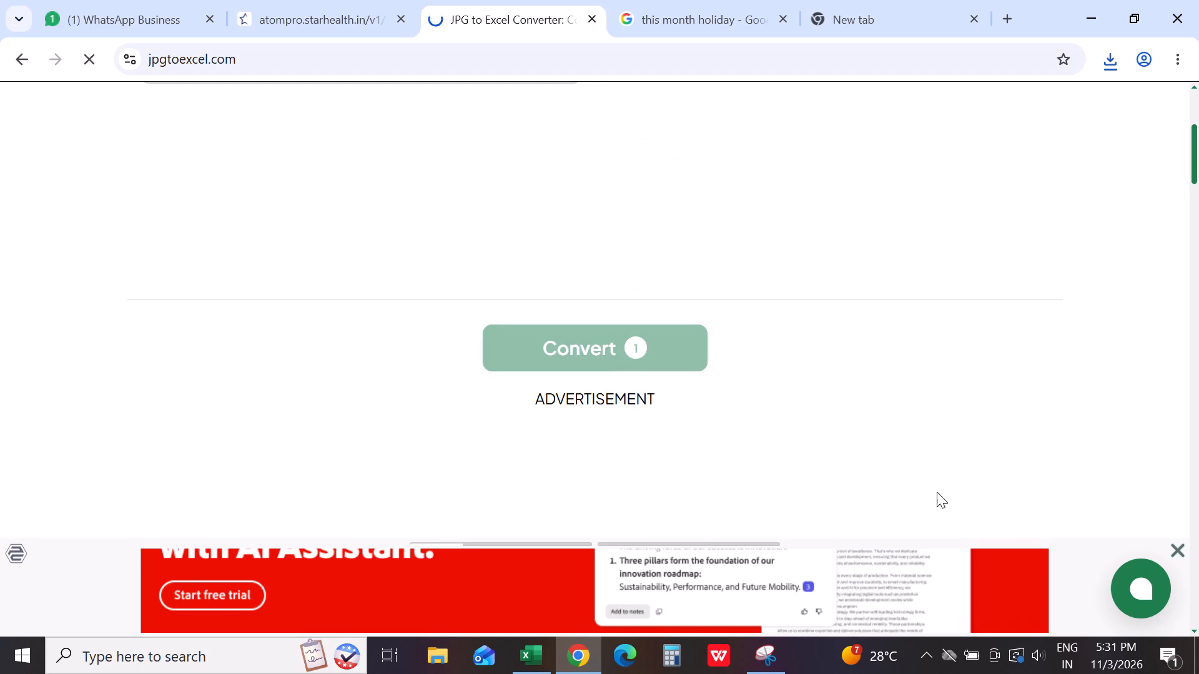
{"action": "scroll", "coordinate": [959, 489], "scroll_direction": "down", "scroll_amount": 2}
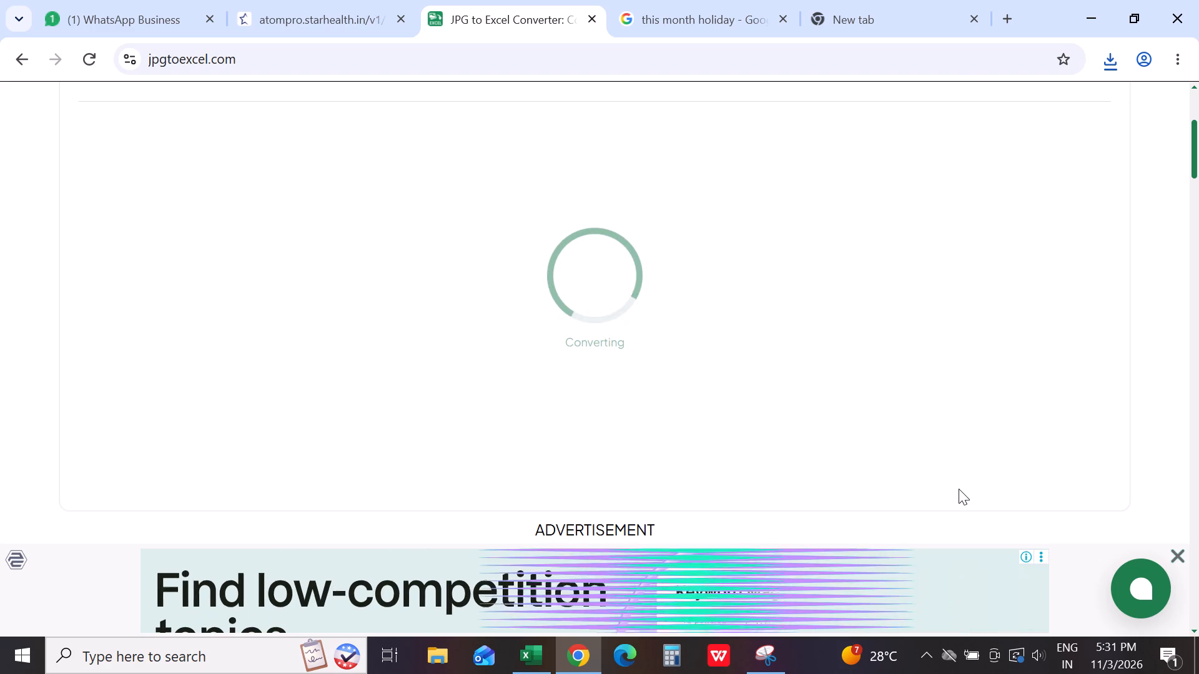
{"action": "left_click", "coordinate": [1171, 557]}
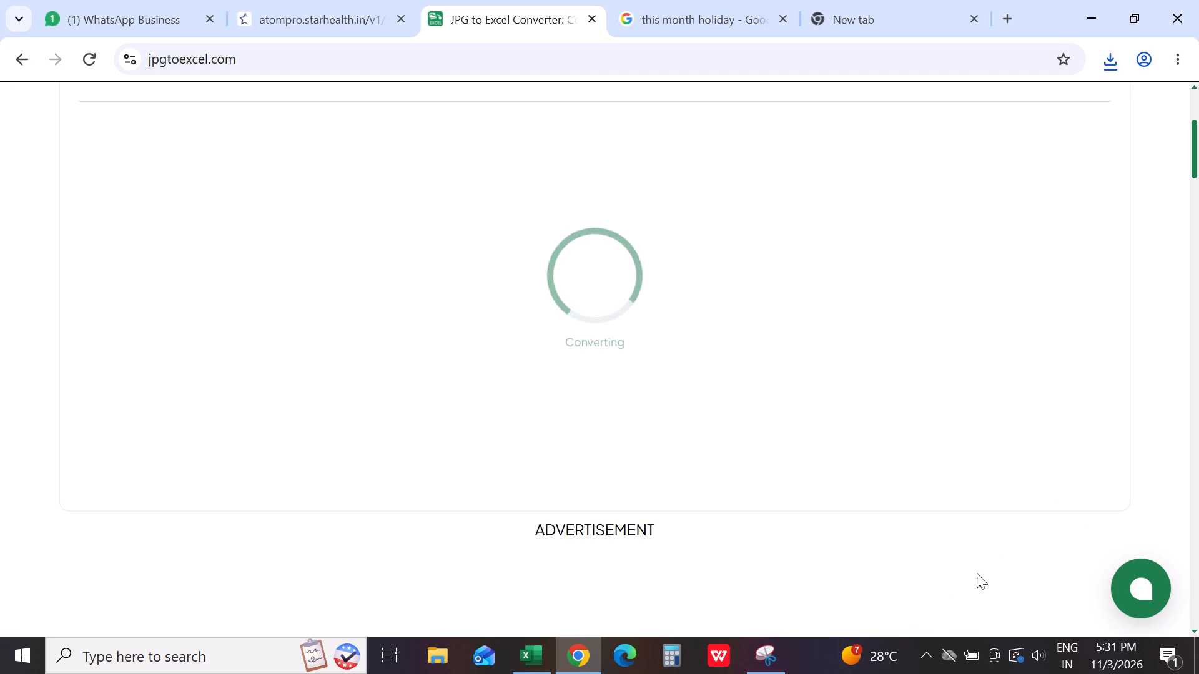
Copy the converted table and paste it into Sheet1 of the SUMIT workbook in Excel, starting at A307.
{"action": "scroll", "coordinate": [977, 573], "scroll_direction": "down", "scroll_amount": 1}
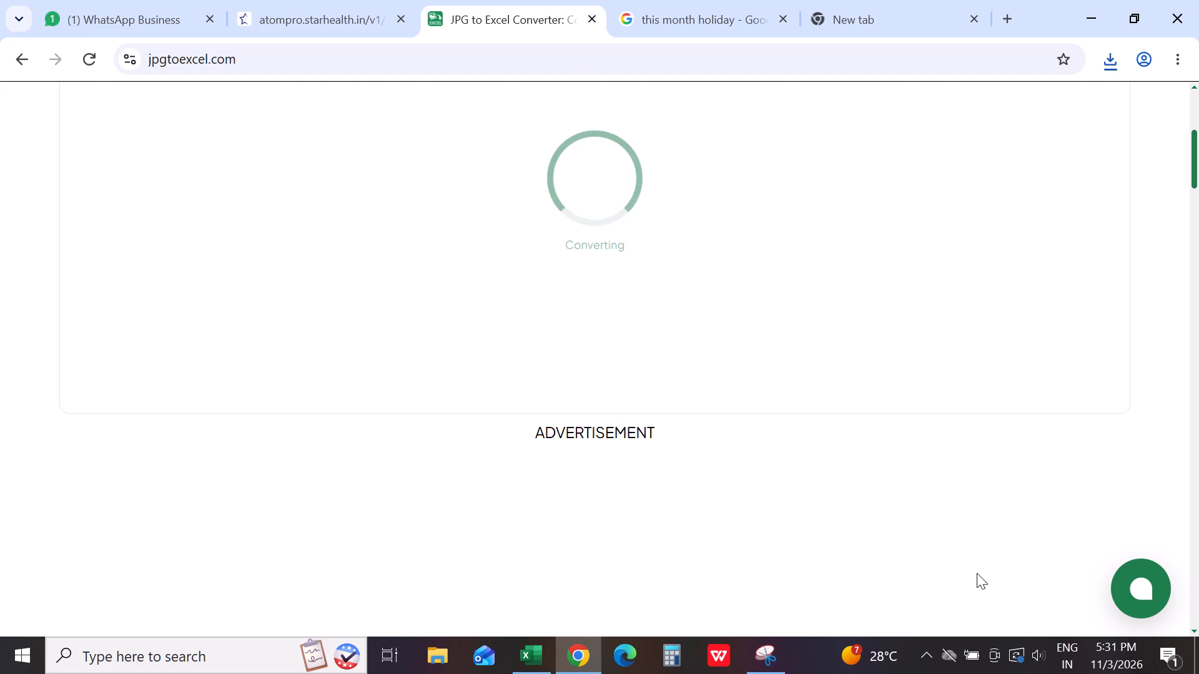
{"action": "scroll", "coordinate": [977, 573], "scroll_direction": "up", "scroll_amount": 1}
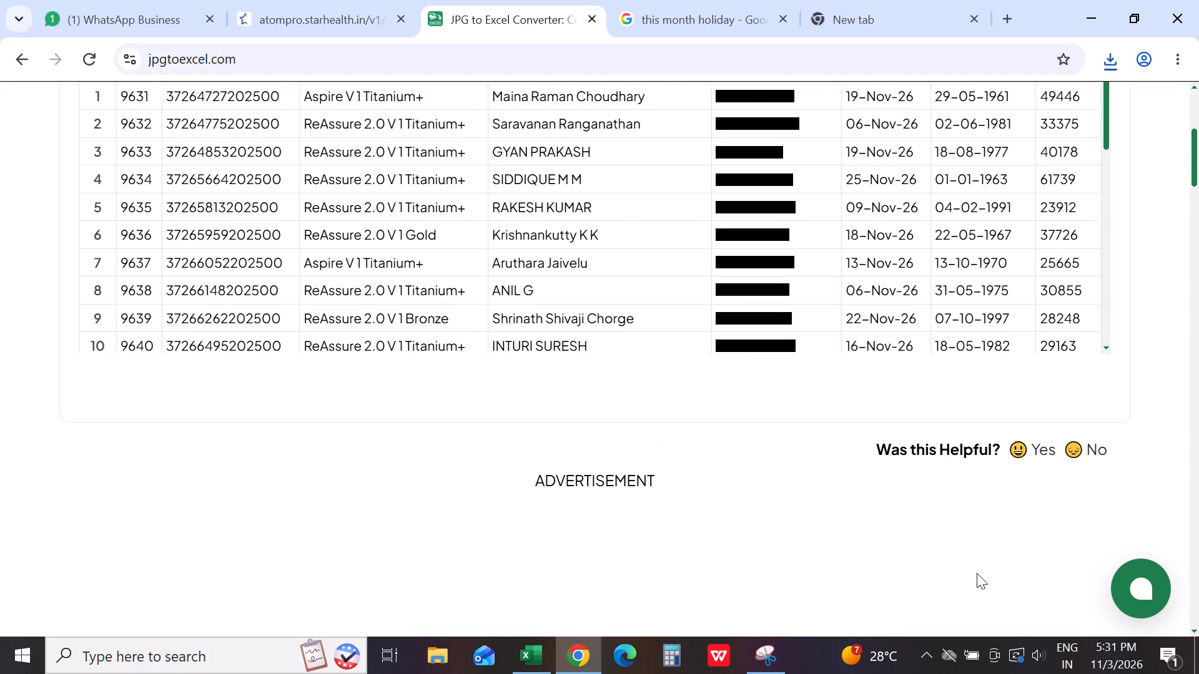
{"action": "scroll", "coordinate": [977, 573], "scroll_direction": "up", "scroll_amount": 2}
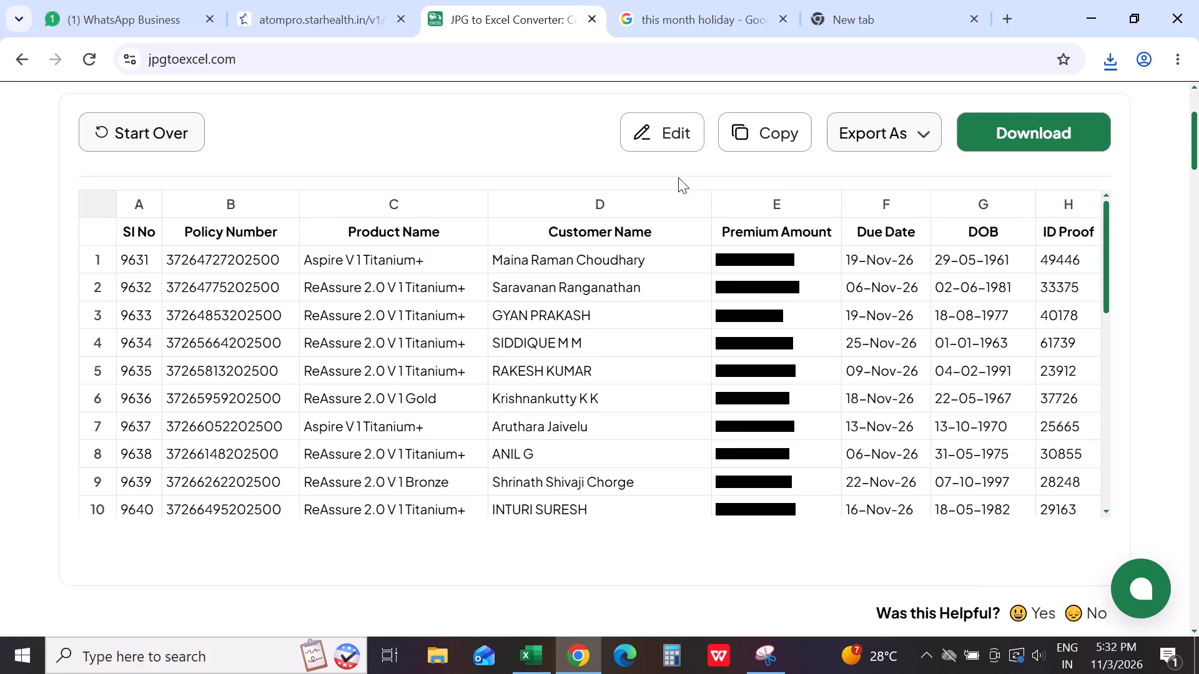
{"action": "left_click", "coordinate": [736, 130]}
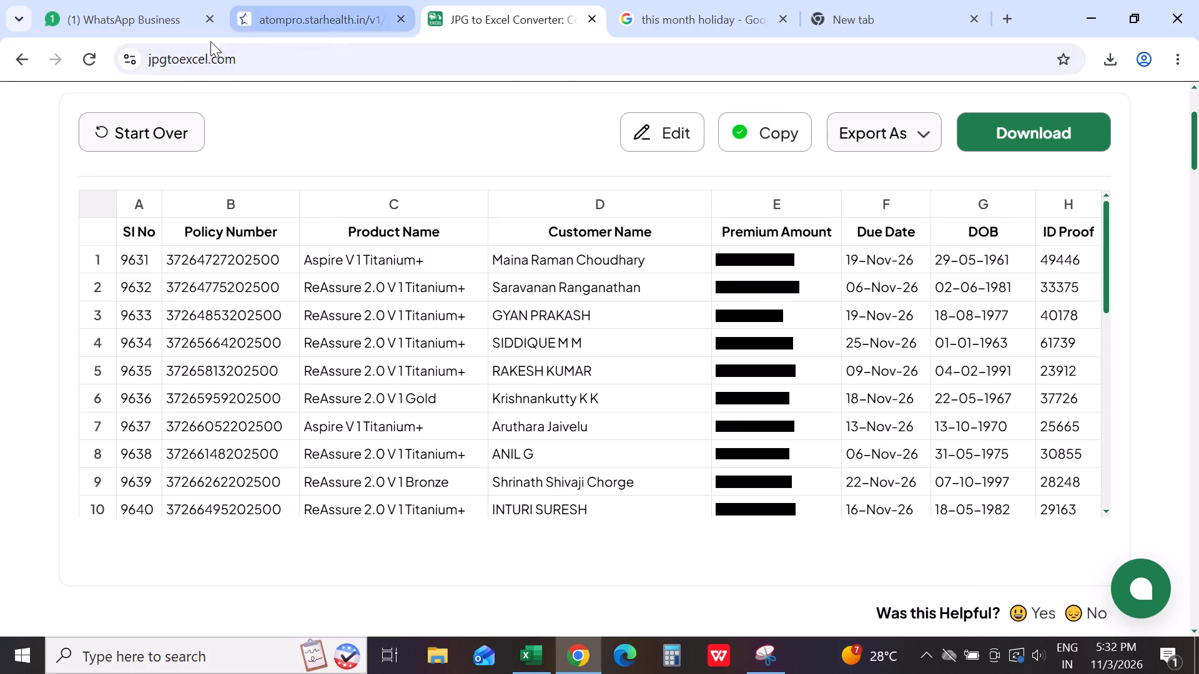
{"action": "left_click", "coordinate": [515, 569]}
{"action": "left_click", "coordinate": [526, 649]}
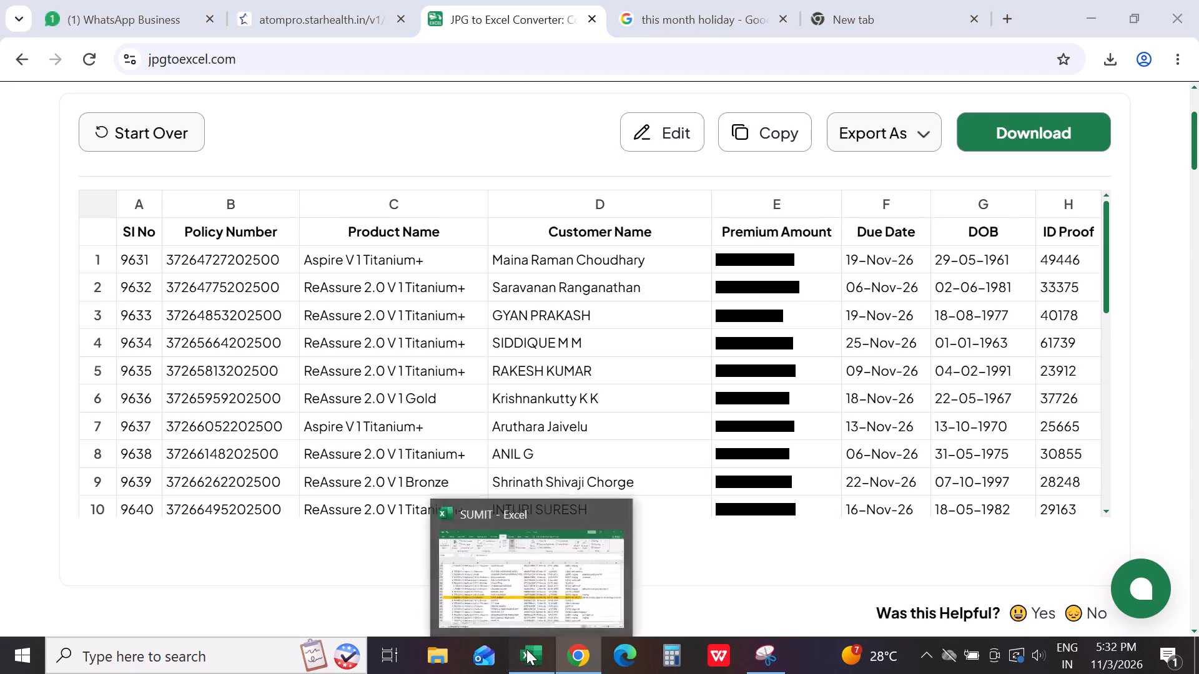
{"action": "scroll", "coordinate": [542, 583], "scroll_direction": "down", "scroll_amount": 3}
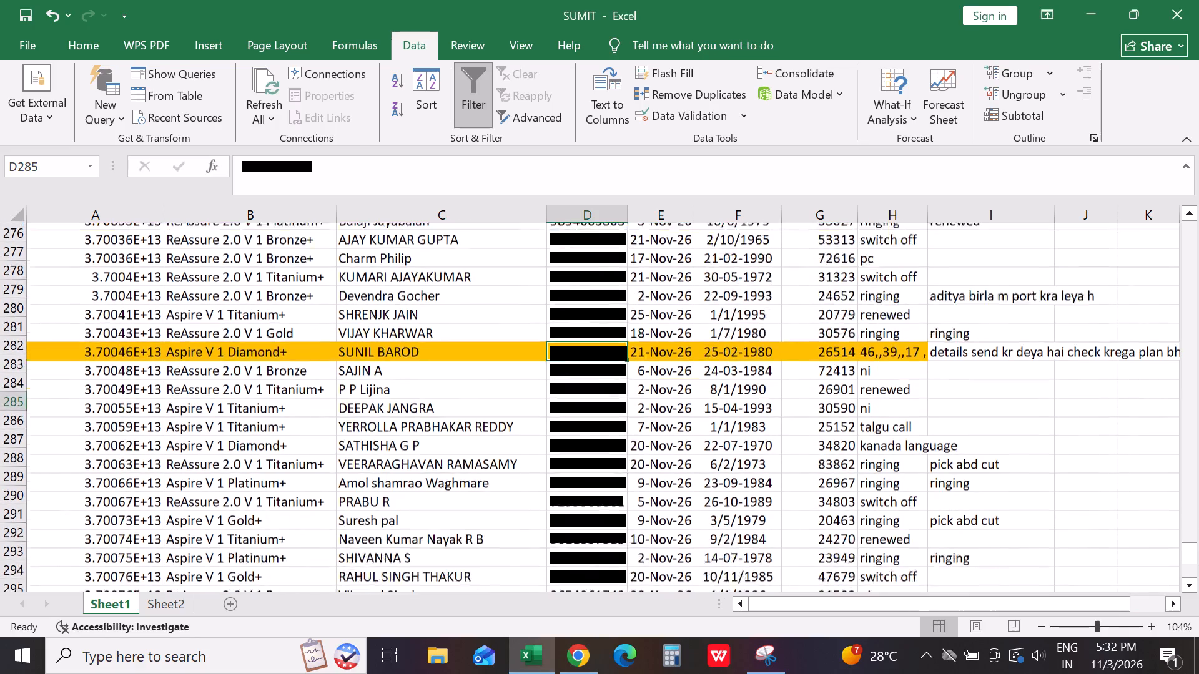
{"action": "scroll", "coordinate": [542, 583], "scroll_direction": "down", "scroll_amount": 2}
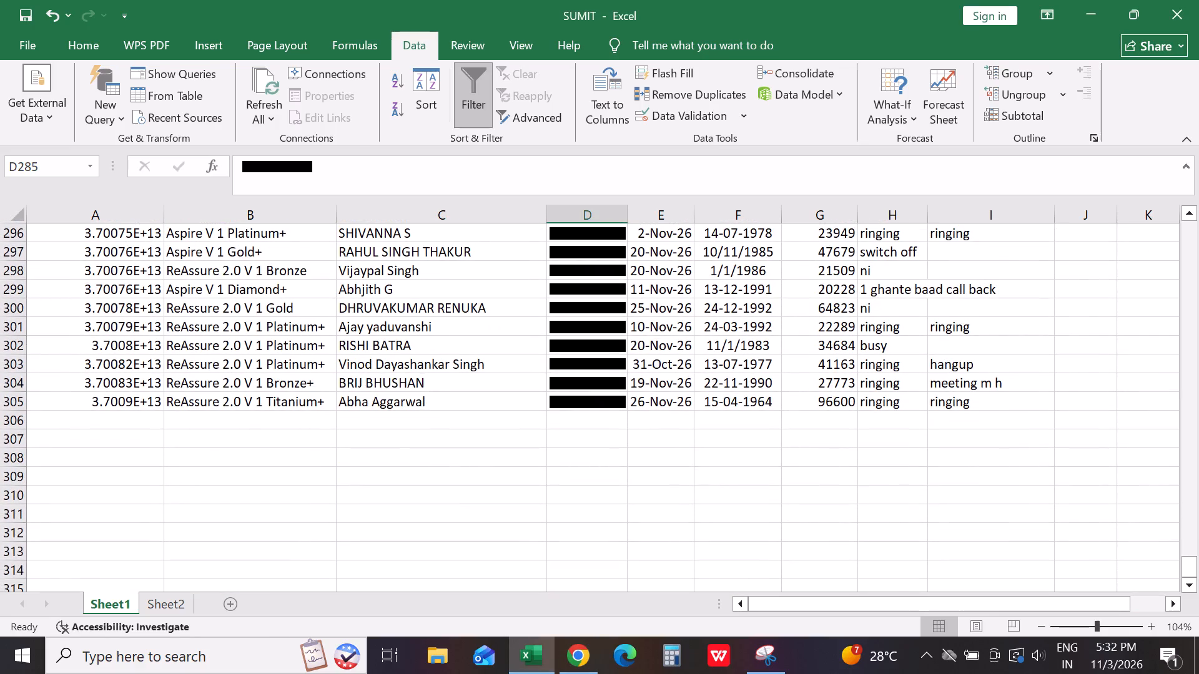
{"action": "left_click", "coordinate": [141, 445]}
{"action": "key", "text": "ctrl+v"}
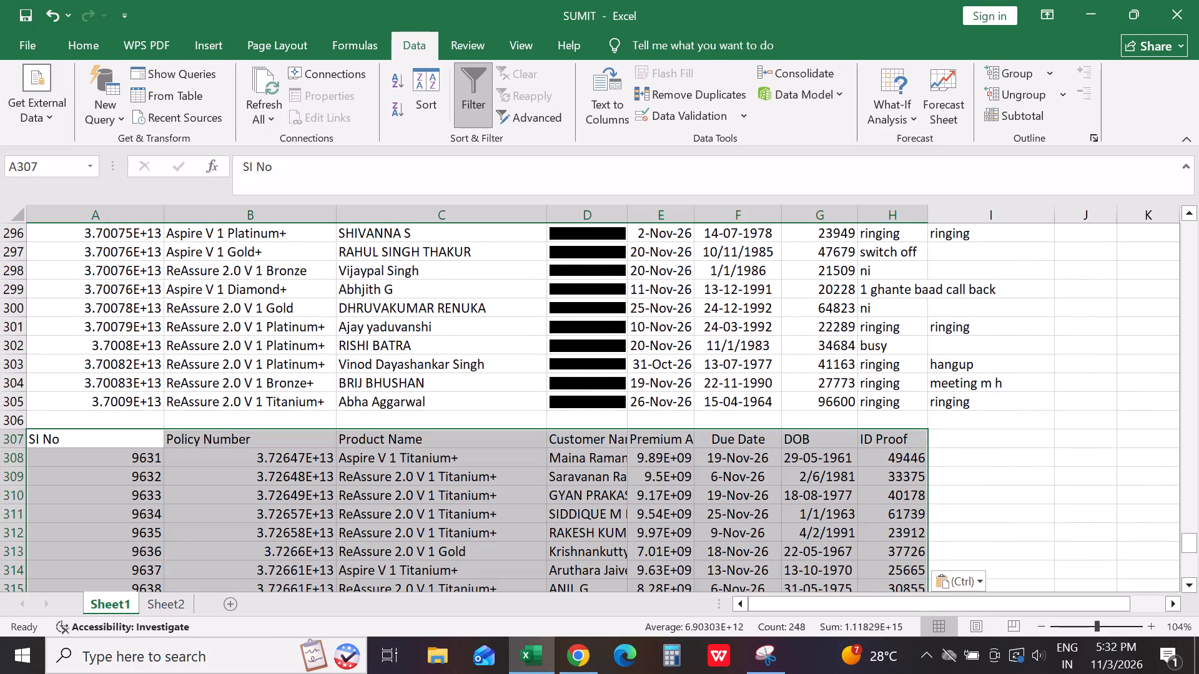
Clear the SI No column of the pasted table, from A307 down to its last row.
{"action": "left_click", "coordinate": [141, 445]}
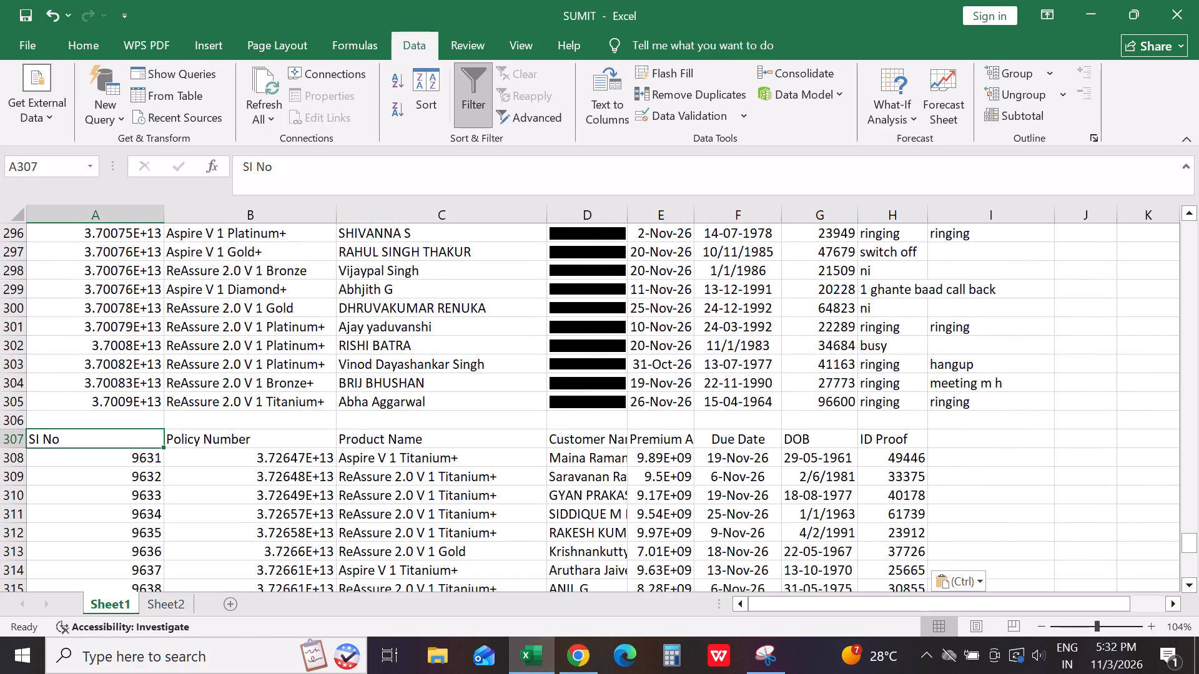
{"action": "key", "text": "ctrl+shift+Down"}
{"action": "key", "text": "Delete"}
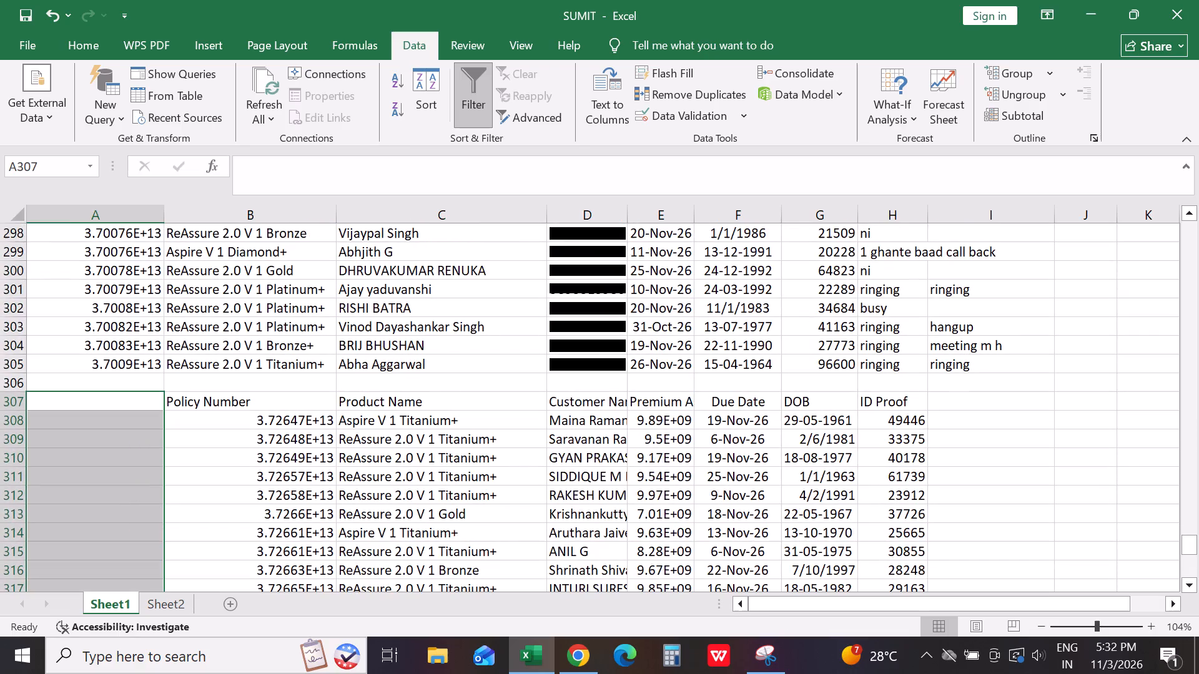
Copy the table from Policy Number through ID Proof (B307:H337) and paste it one column over at A307.
{"action": "left_click", "coordinate": [207, 399]}
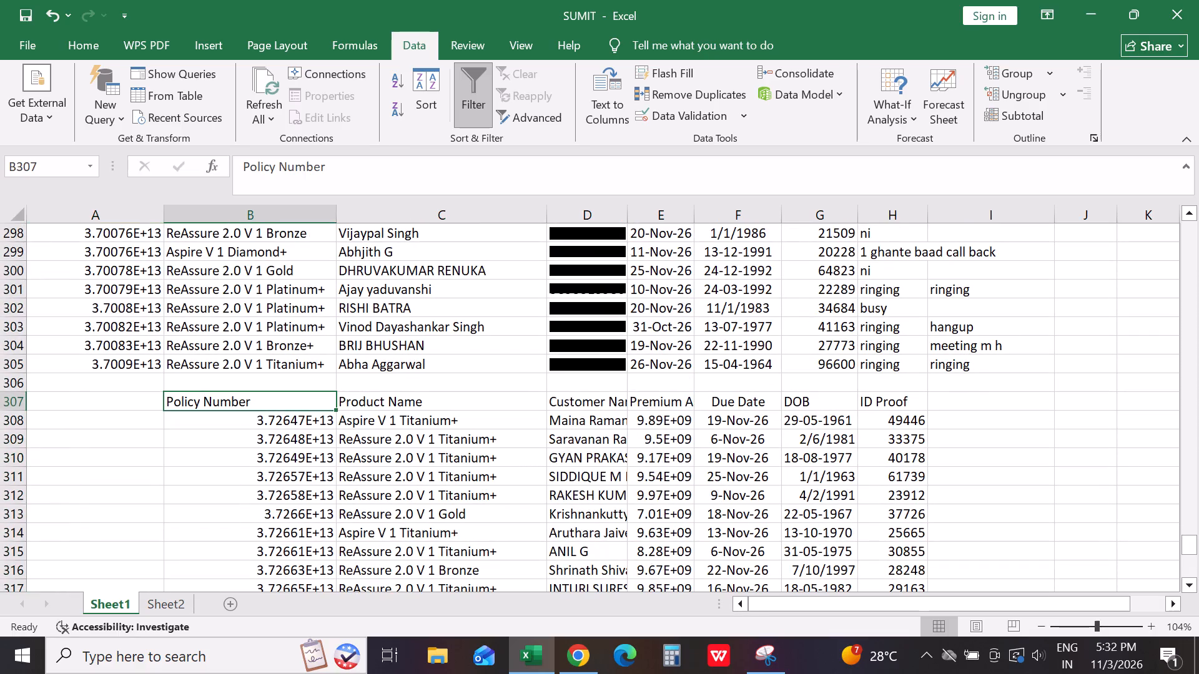
{"action": "key", "text": "ctrl+shift+Down"}
{"action": "key", "text": "ctrl+shift+Right"}
{"action": "key", "text": "ctrl+c"}
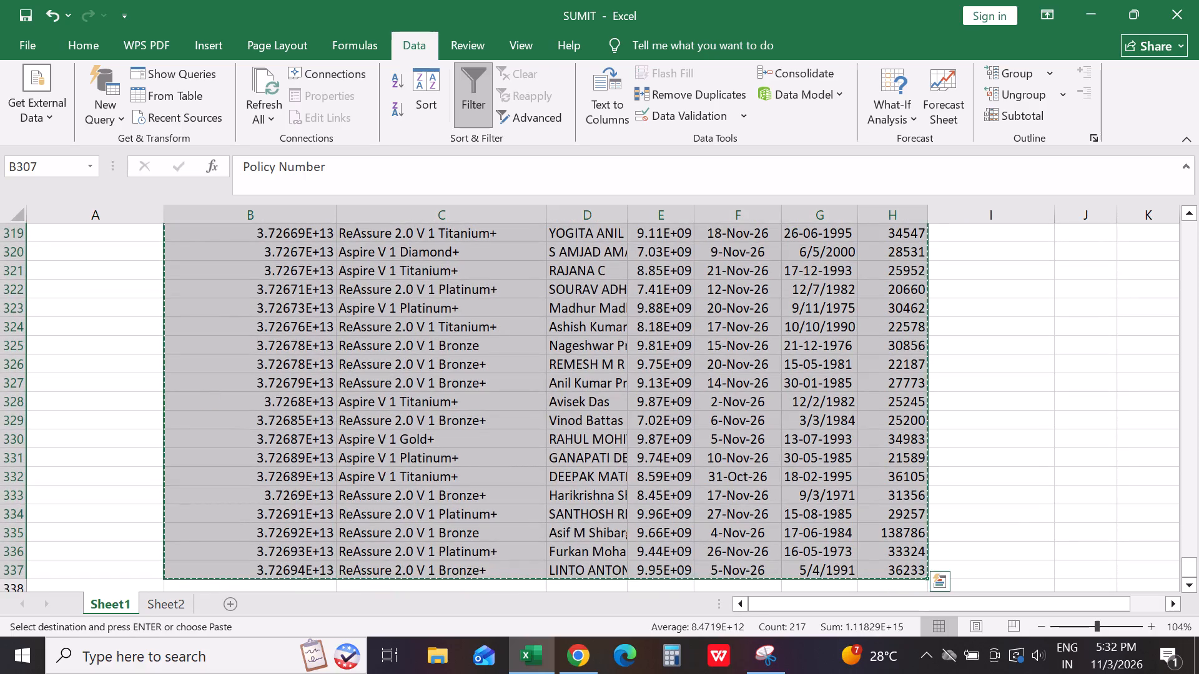
{"action": "scroll", "coordinate": [207, 399], "scroll_direction": "up", "scroll_amount": 5}
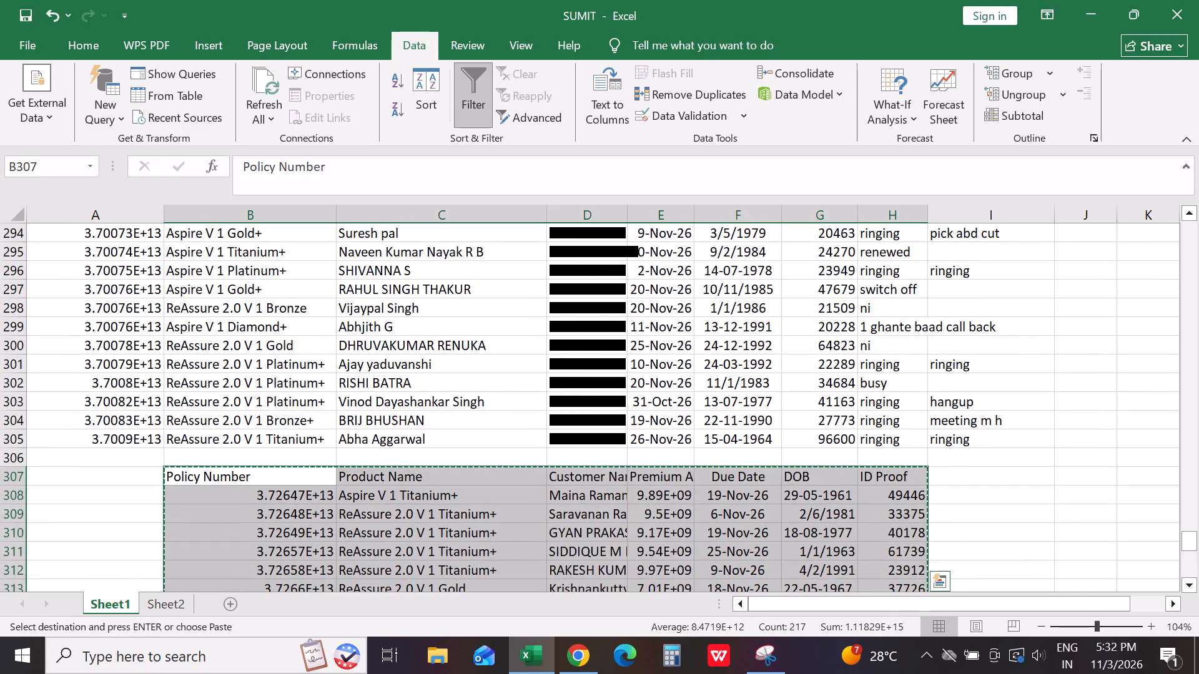
{"action": "left_click", "coordinate": [115, 454]}
{"action": "left_click", "coordinate": [102, 475]}
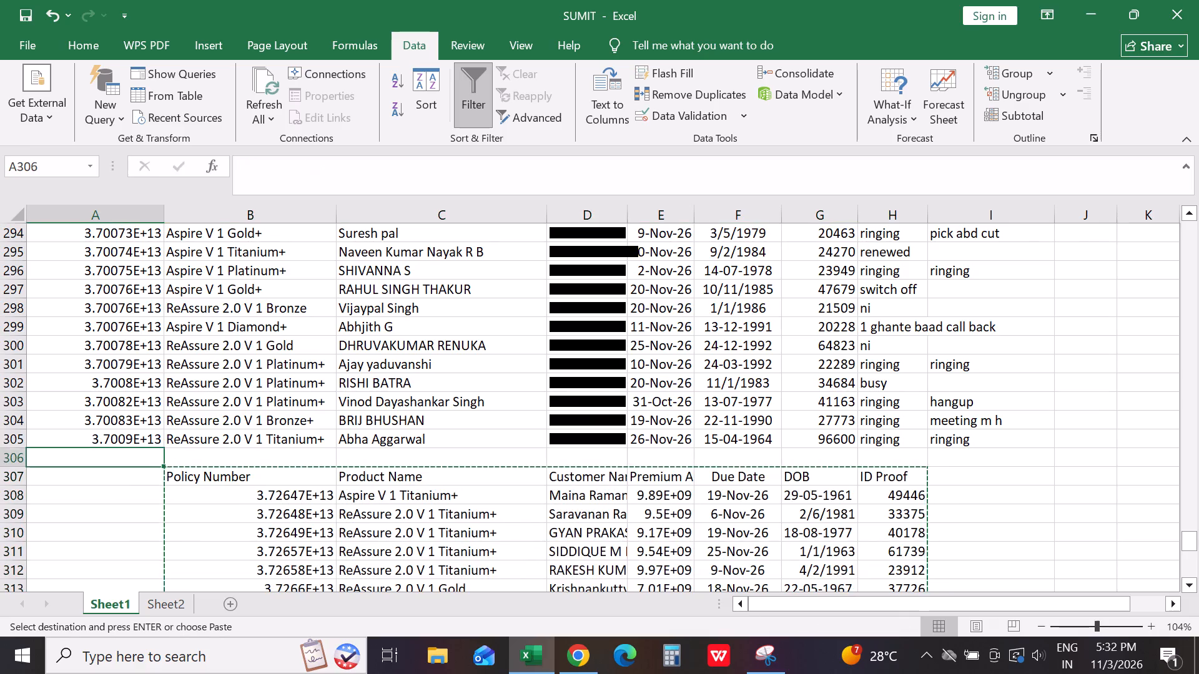
{"action": "key", "text": "ctrl+v"}
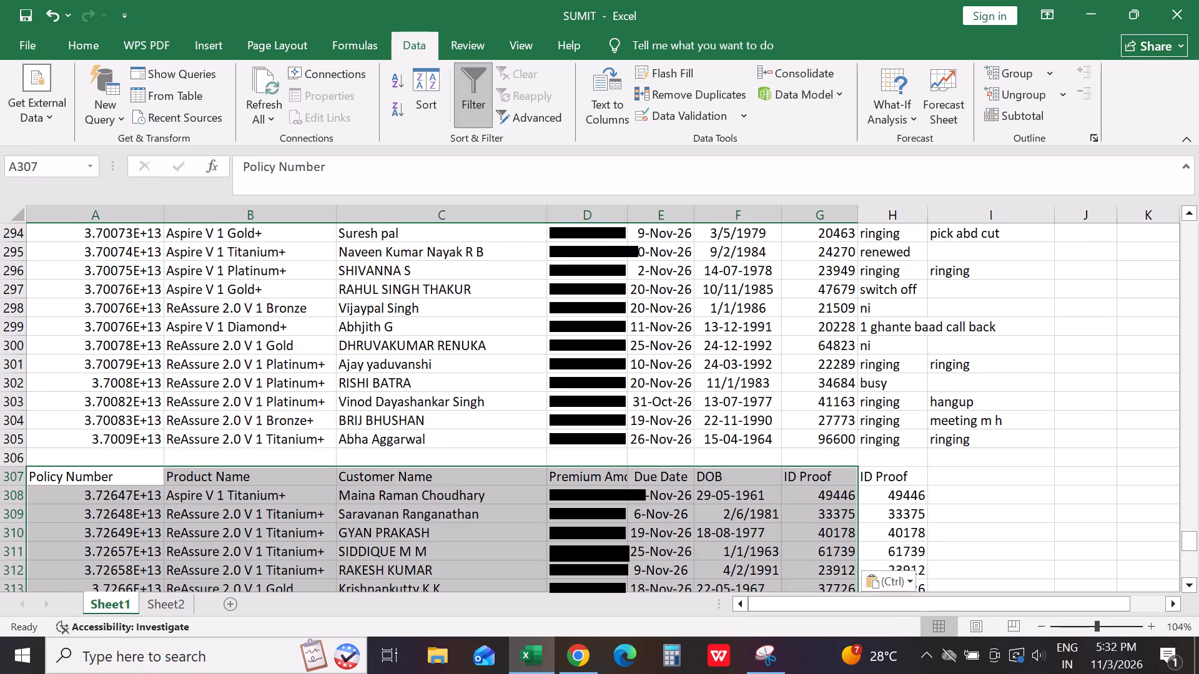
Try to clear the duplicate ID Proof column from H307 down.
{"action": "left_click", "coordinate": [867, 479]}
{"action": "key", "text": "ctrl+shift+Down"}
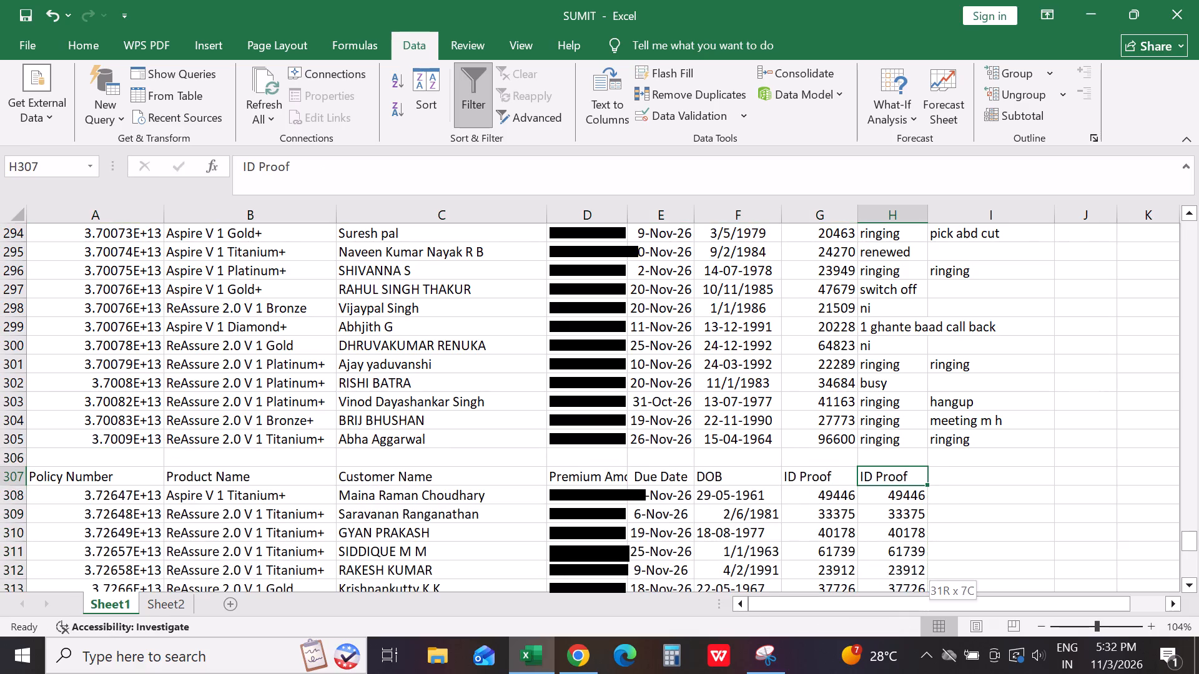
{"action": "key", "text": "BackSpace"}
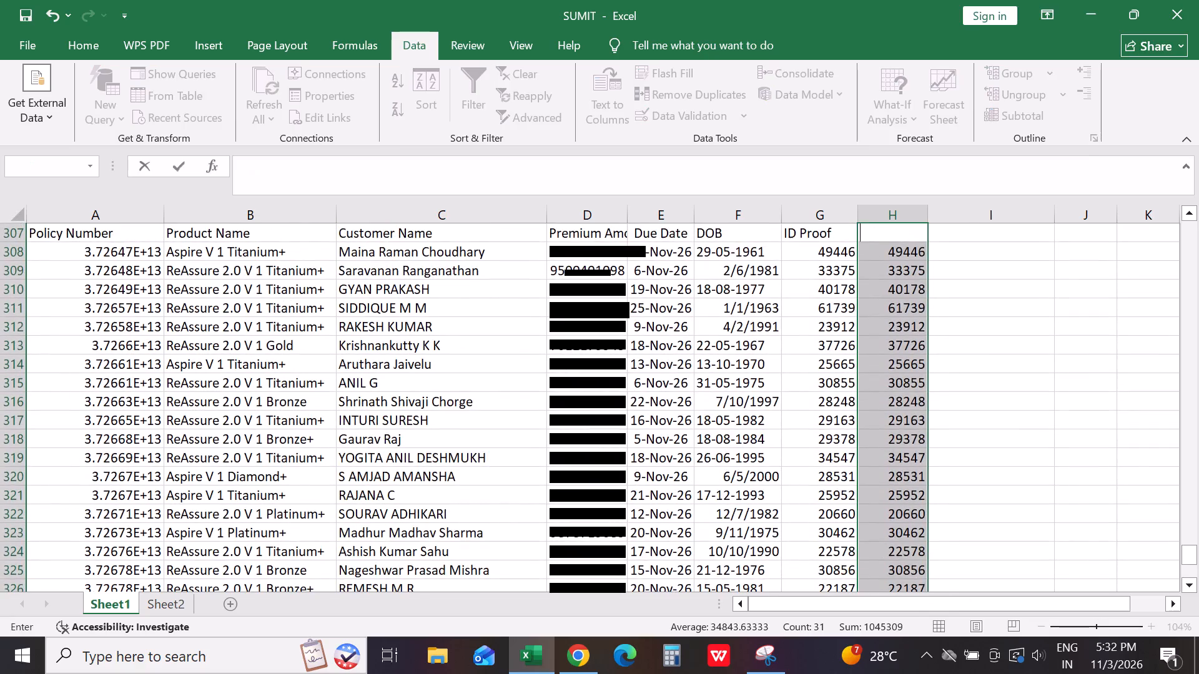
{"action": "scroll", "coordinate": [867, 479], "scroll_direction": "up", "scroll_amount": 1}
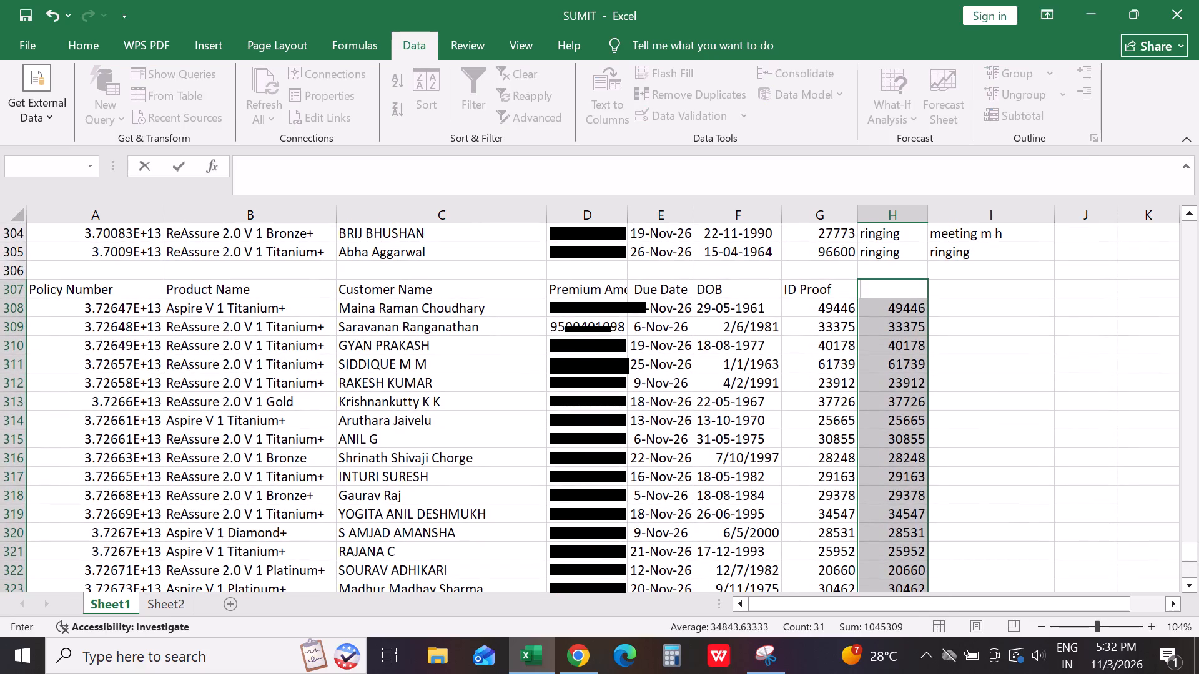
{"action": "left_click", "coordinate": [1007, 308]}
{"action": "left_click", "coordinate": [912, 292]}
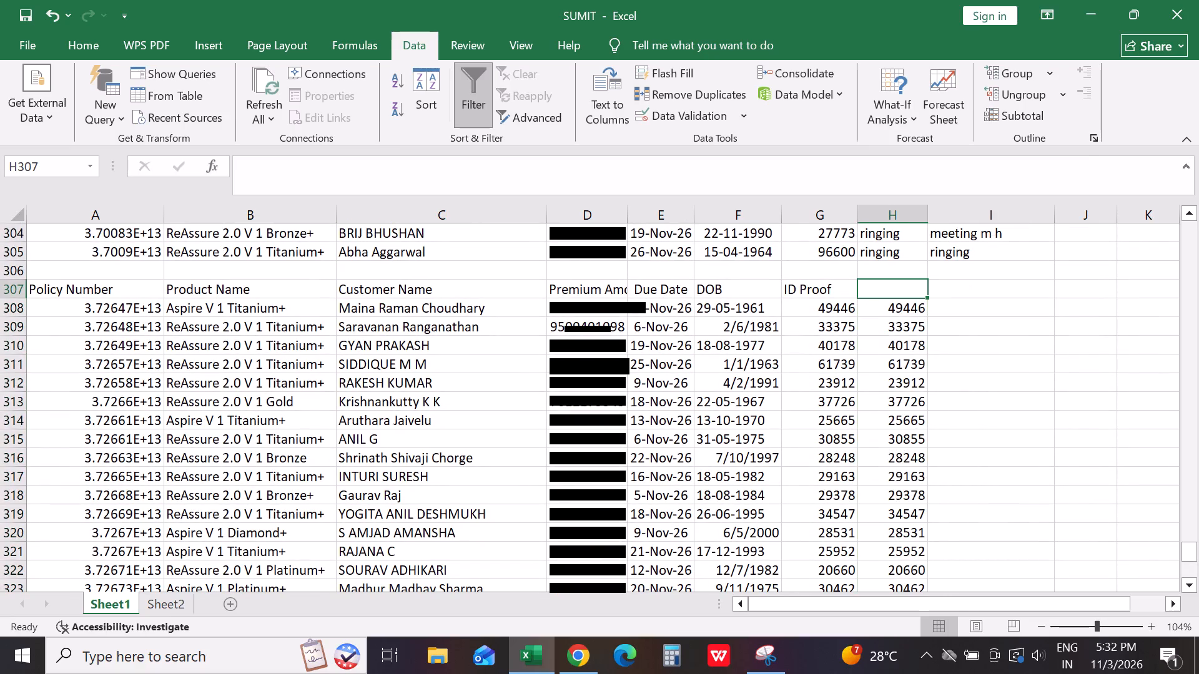
Enter the placeholder headers ".." in H307 and "." in I307.
{"action": "type", "text": ".."}
{"action": "key", "text": "Right"}
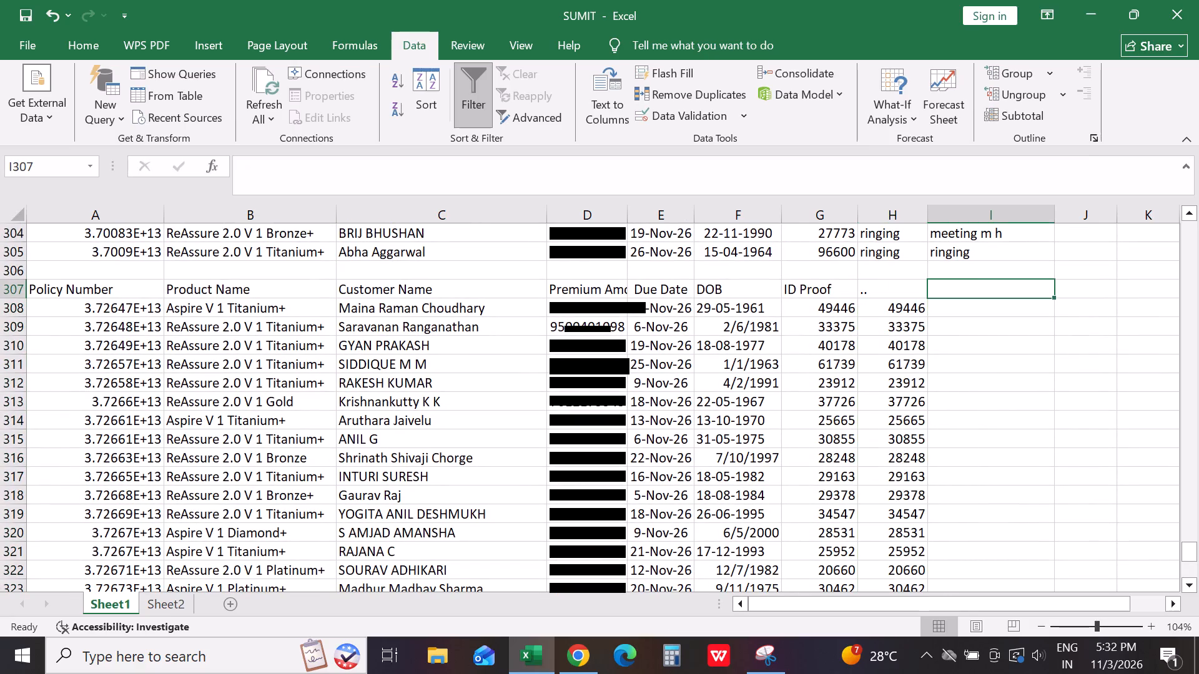
{"action": "key", "text": "period"}
{"action": "left_click", "coordinate": [1015, 368]}
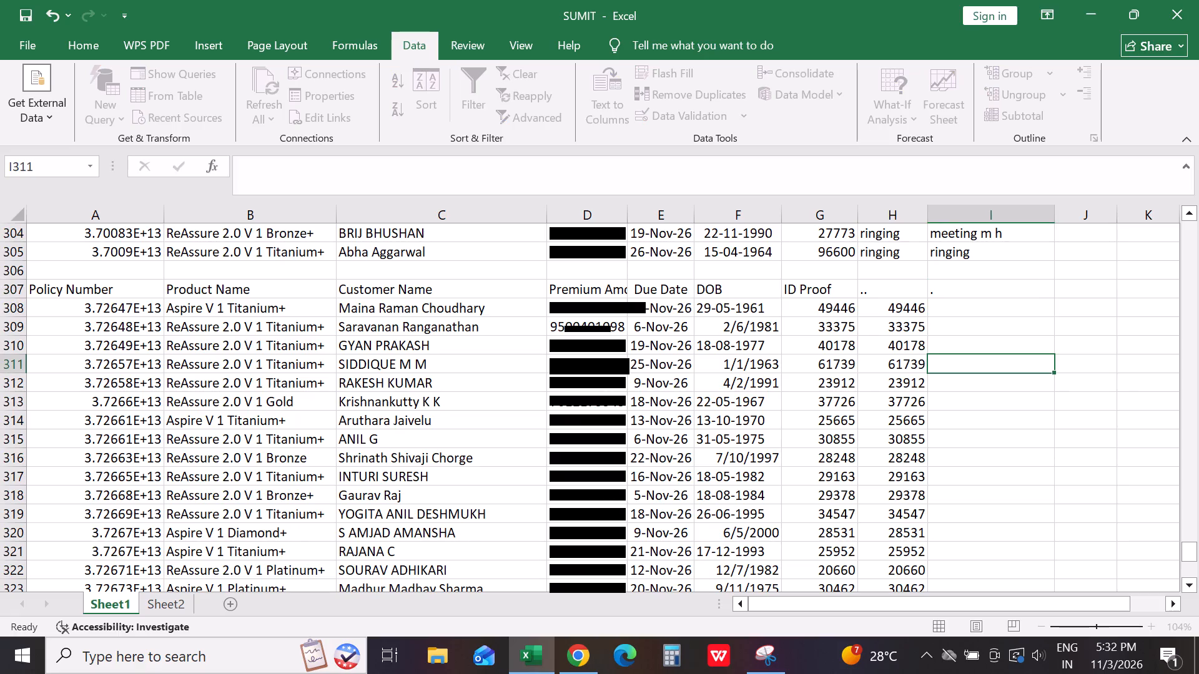
Clear the duplicate ID Proof column contents in H307:H337.
{"action": "left_click", "coordinate": [918, 297]}
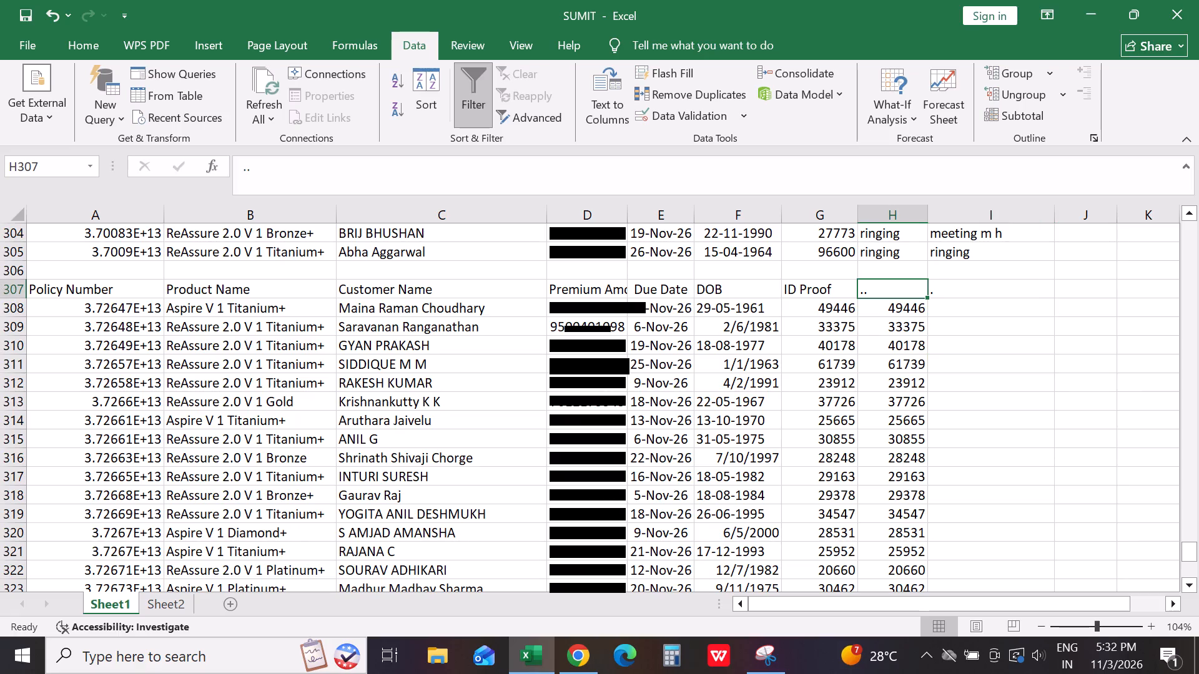
{"action": "key", "text": "ctrl+shift+Down"}
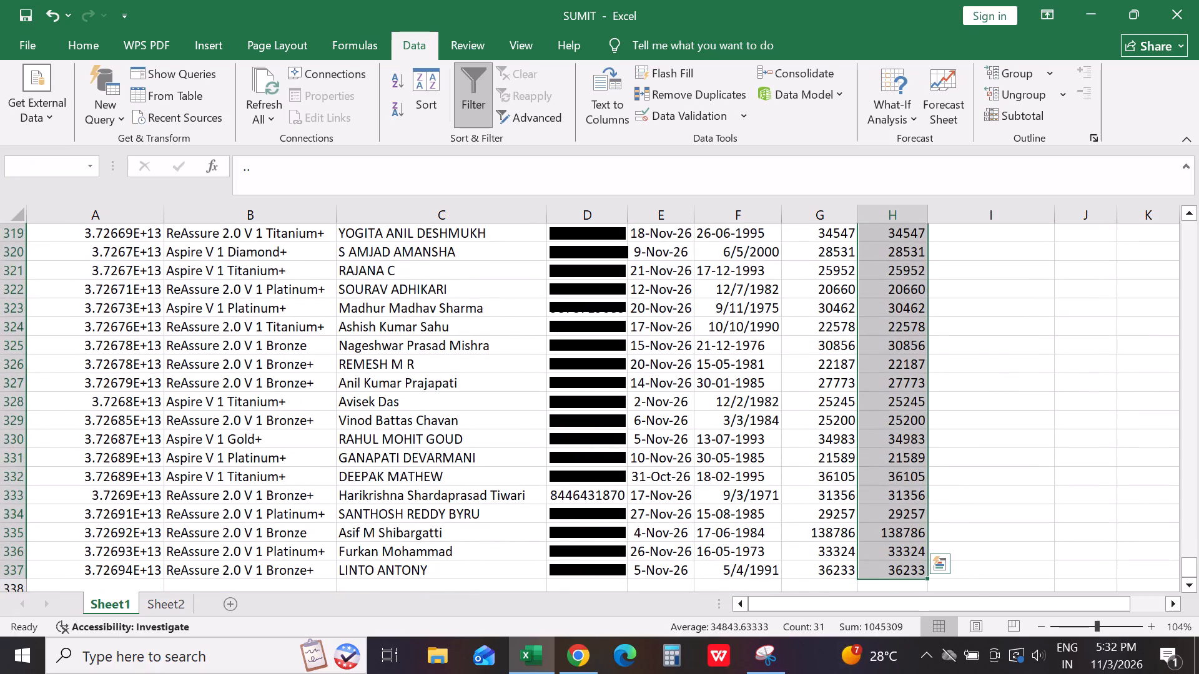
{"action": "key", "text": "Delete"}
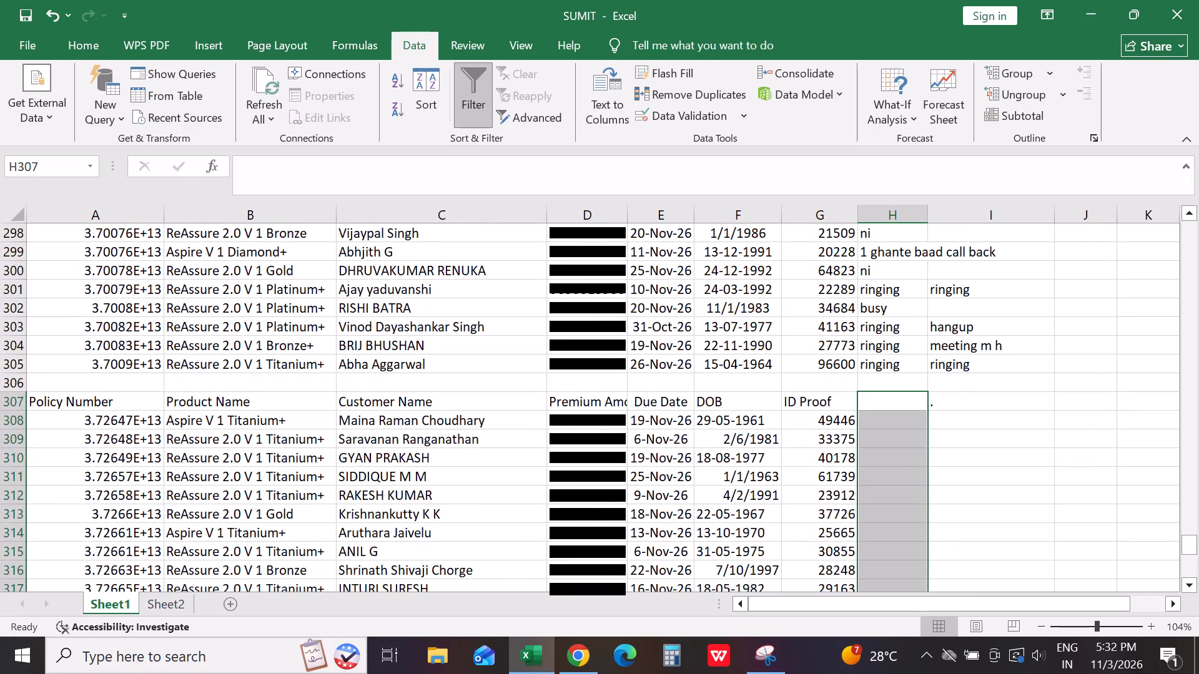
Enter ".." again as the placeholder header in H307.
{"action": "left_click", "coordinate": [892, 408]}
{"action": "type", "text": ".."}
{"action": "left_click", "coordinate": [1031, 504]}
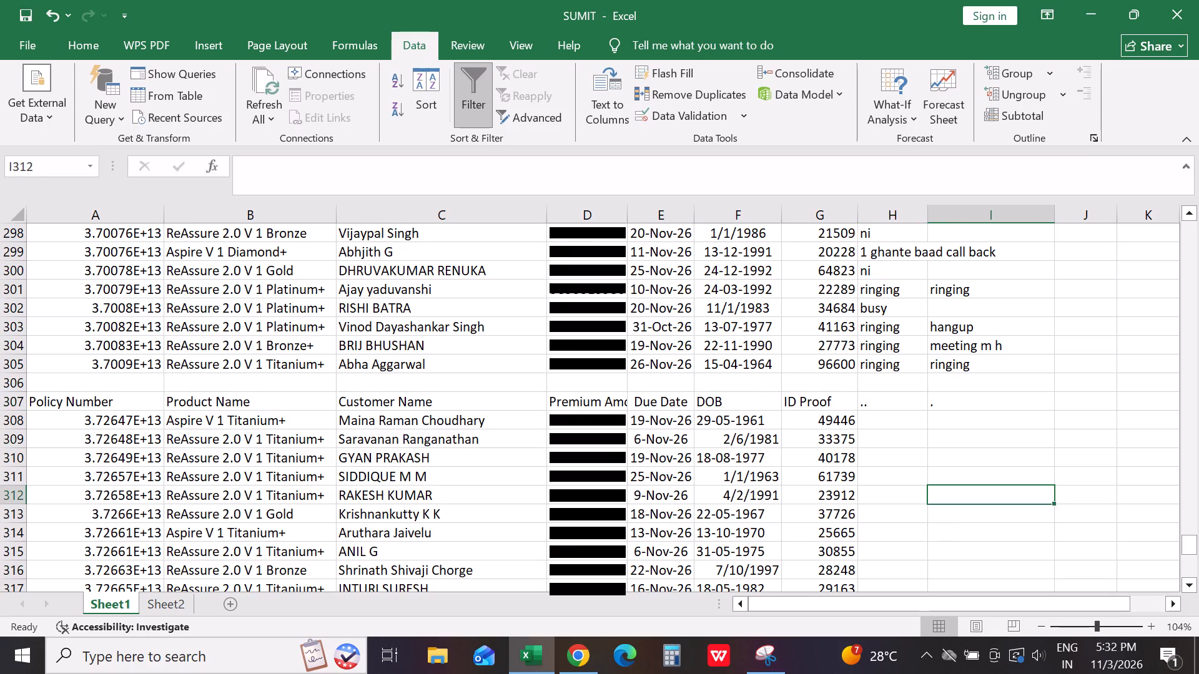
Centre the DOB header and dates in F307:F337 both horizontally and vertically.
{"action": "scroll", "coordinate": [1031, 504], "scroll_direction": "down", "scroll_amount": 2}
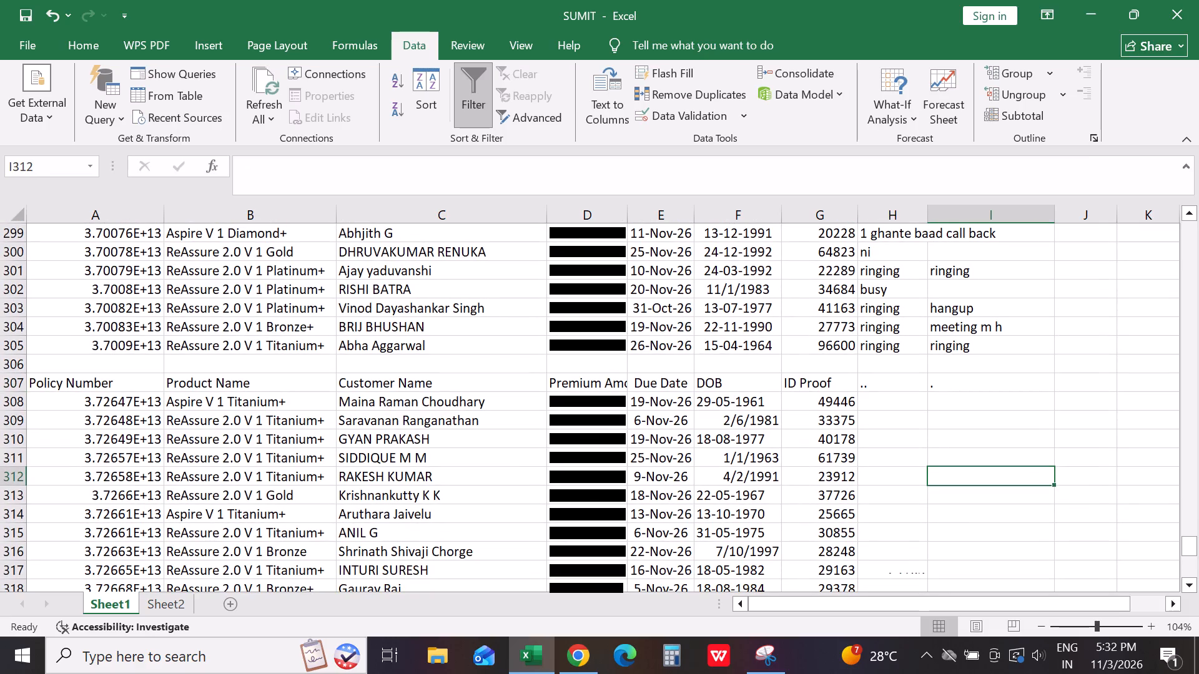
{"action": "left_click", "coordinate": [738, 389]}
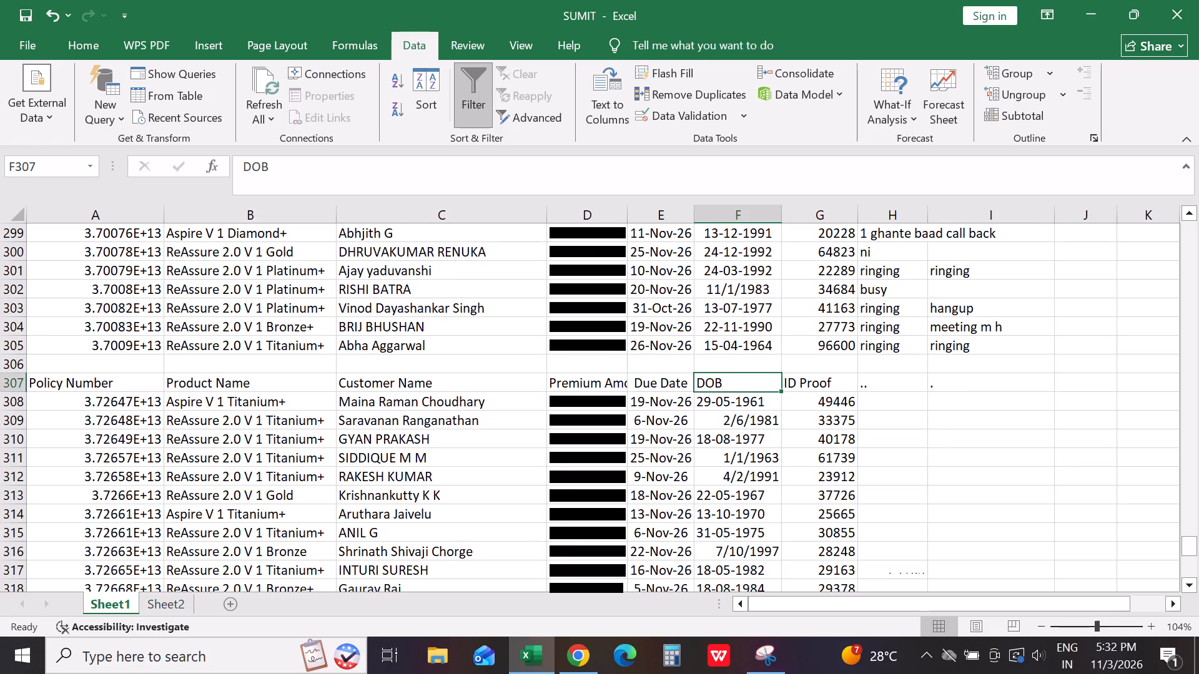
{"action": "key", "text": "ctrl+shift+Down"}
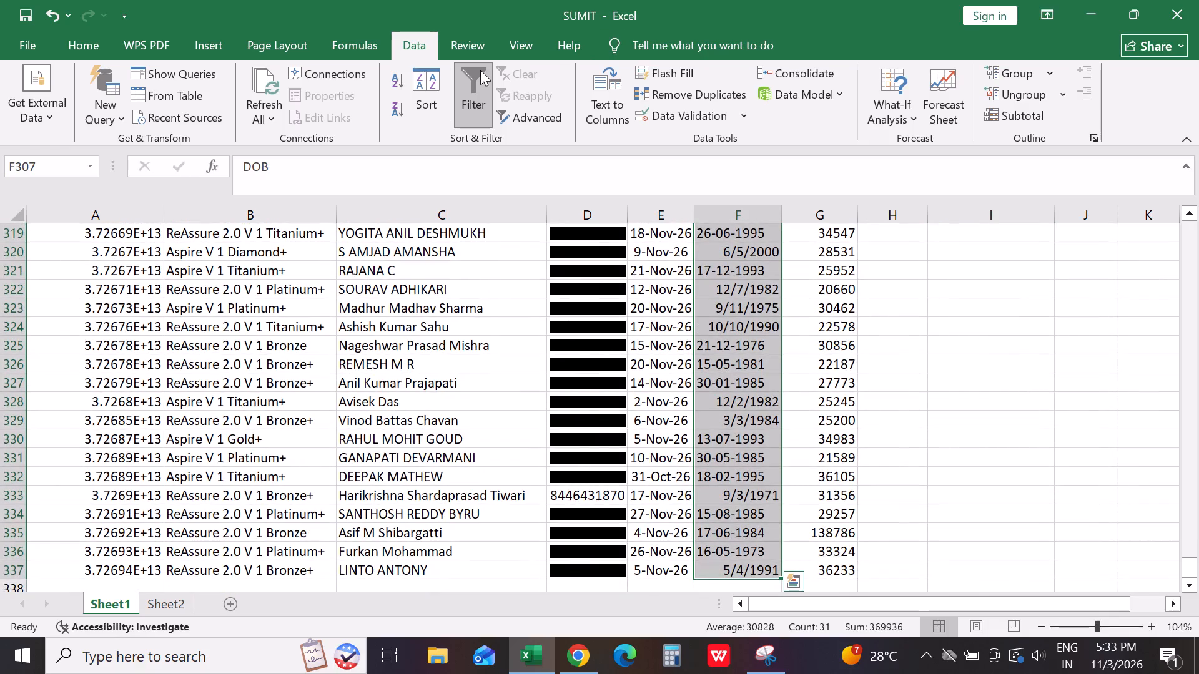
{"action": "left_click", "coordinate": [89, 47]}
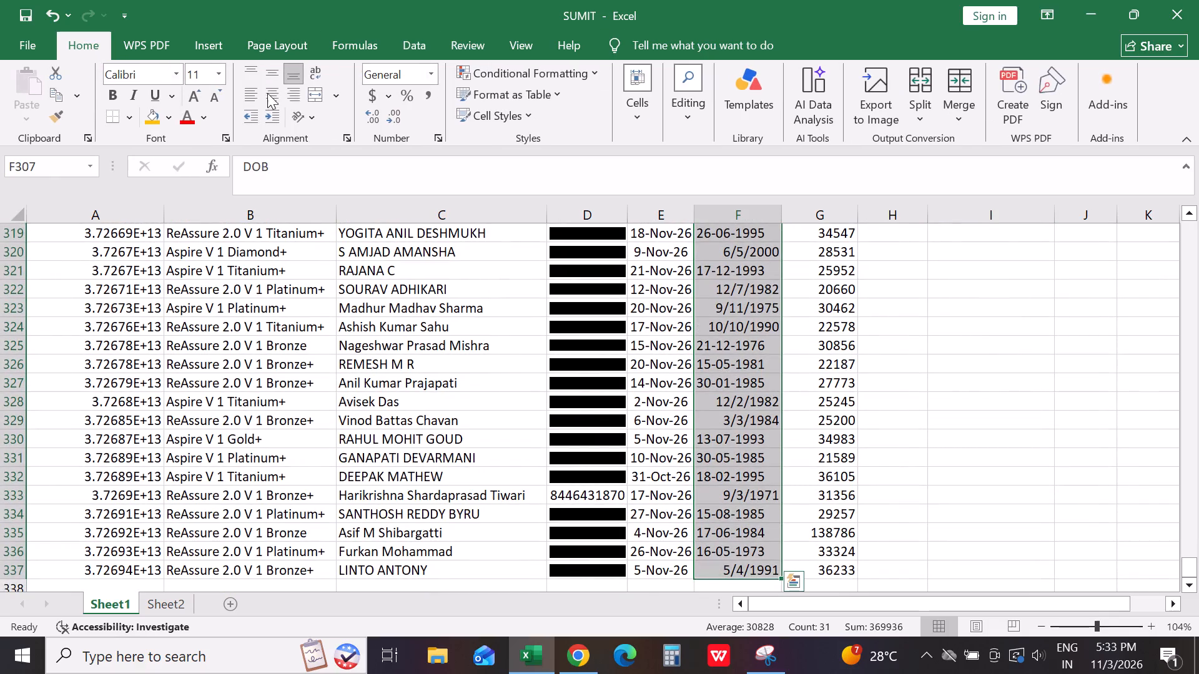
{"action": "double_click", "coordinate": [267, 72]}
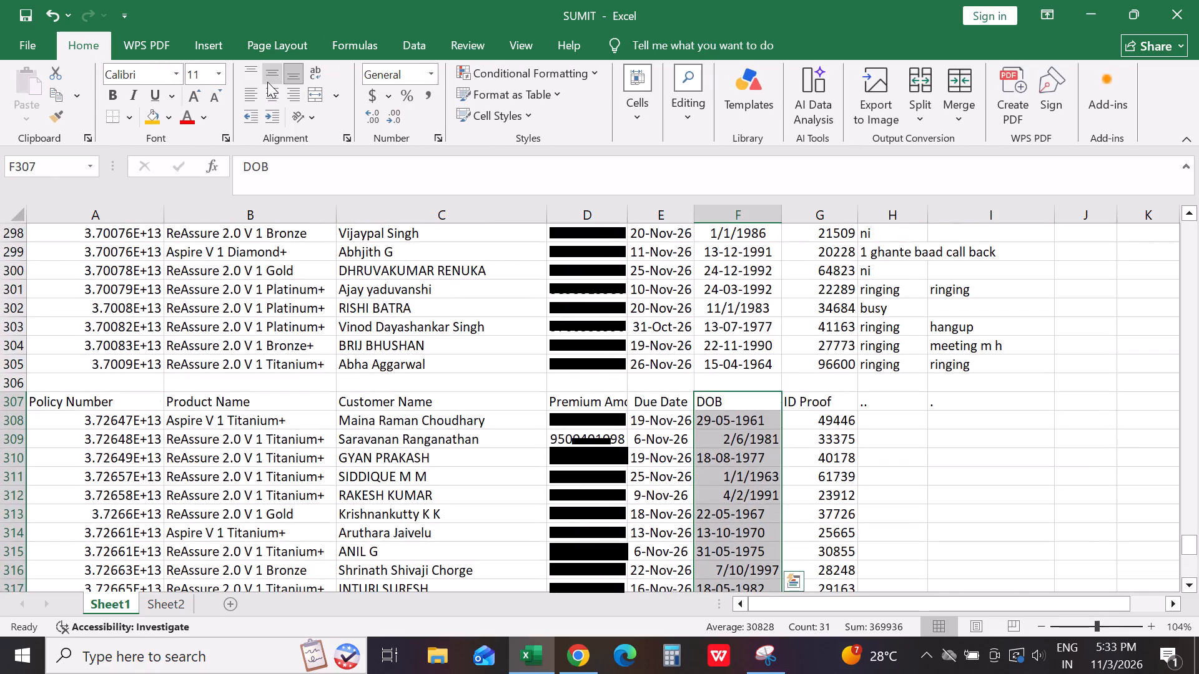
{"action": "left_click", "coordinate": [267, 84]}
{"action": "left_click", "coordinate": [267, 84]}
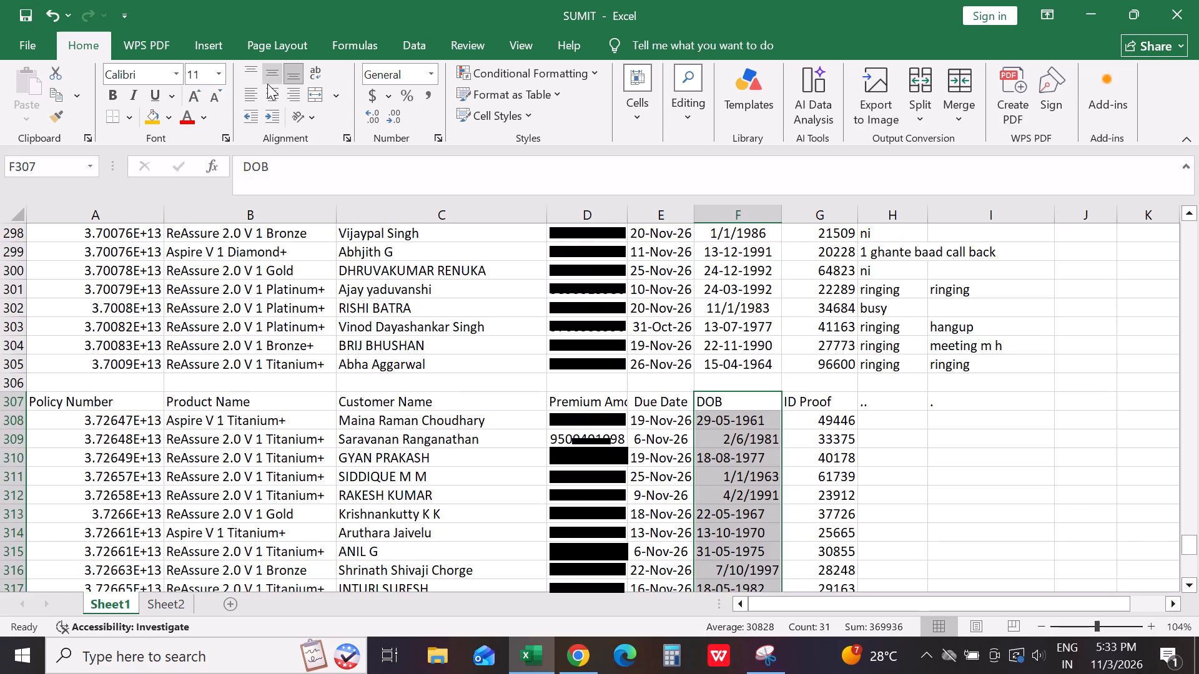
{"action": "left_click", "coordinate": [269, 97]}
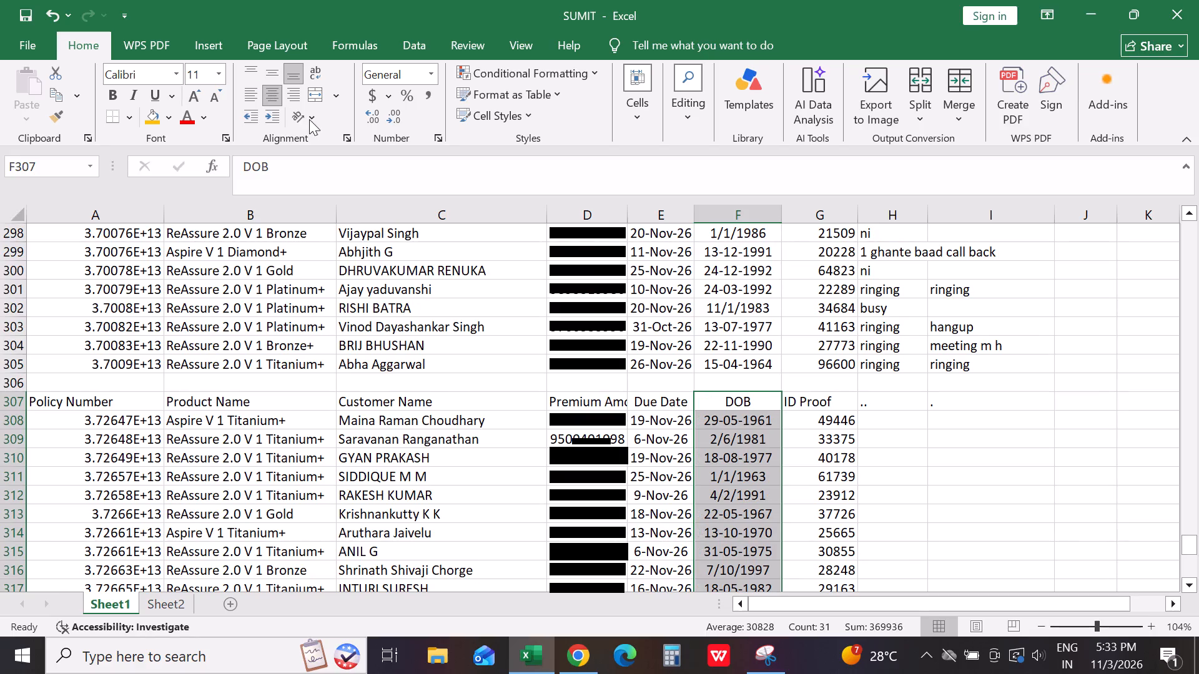
{"action": "left_click", "coordinate": [276, 68]}
{"action": "left_click", "coordinate": [321, 132]}
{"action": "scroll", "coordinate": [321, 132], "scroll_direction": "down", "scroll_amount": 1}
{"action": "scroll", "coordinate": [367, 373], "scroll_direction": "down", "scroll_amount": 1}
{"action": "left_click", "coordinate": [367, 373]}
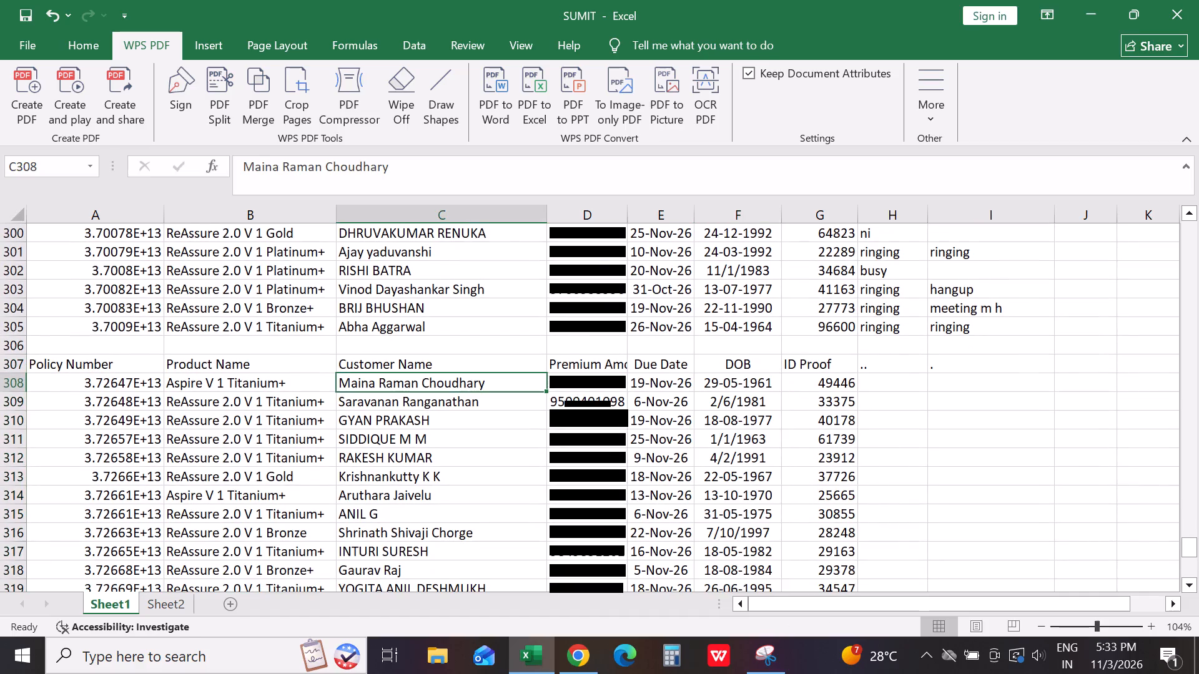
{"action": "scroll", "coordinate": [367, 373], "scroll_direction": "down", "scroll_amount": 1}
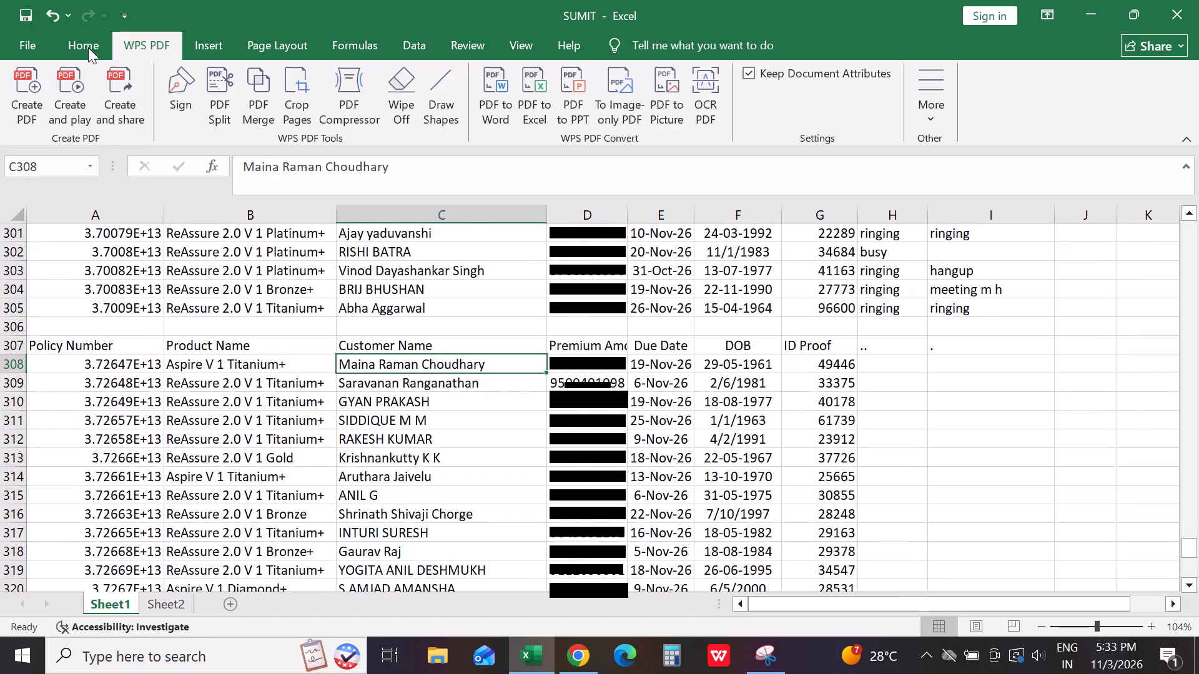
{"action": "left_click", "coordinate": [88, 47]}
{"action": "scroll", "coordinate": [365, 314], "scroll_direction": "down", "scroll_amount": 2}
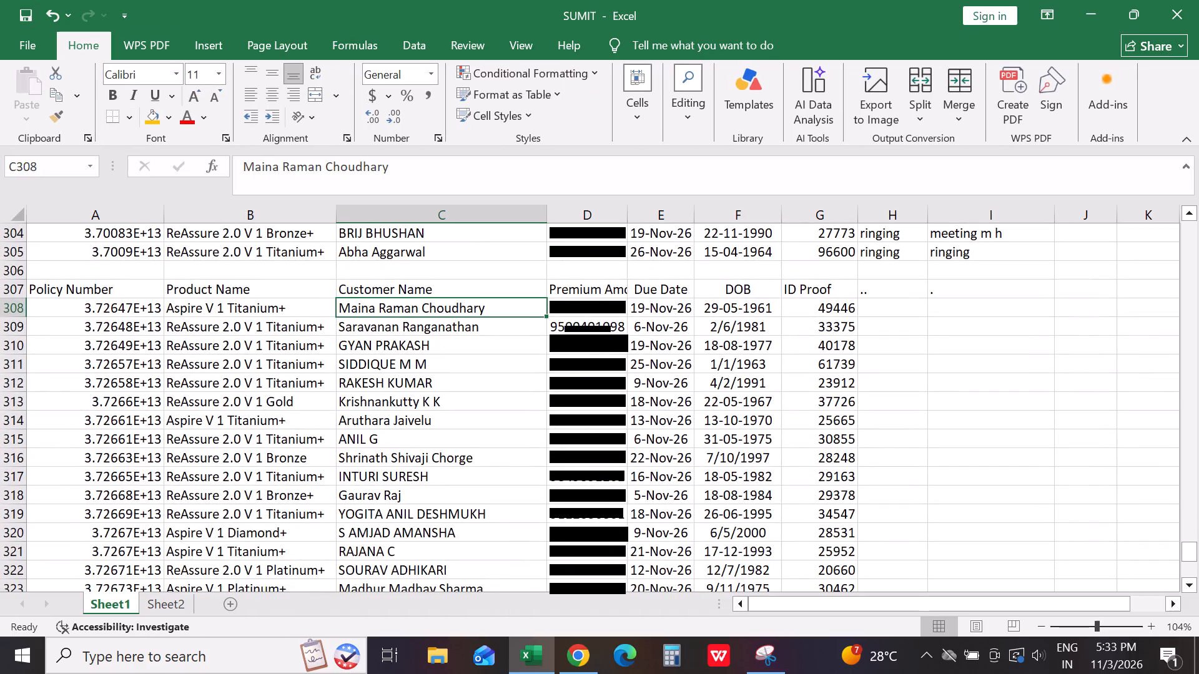
Open the Premium Amount header in D307 and the DOB header in F307 for editing.
{"action": "left_click_drag", "start_coordinate": [545, 281], "coordinate": [557, 282]}
{"action": "double_click", "coordinate": [567, 286]}
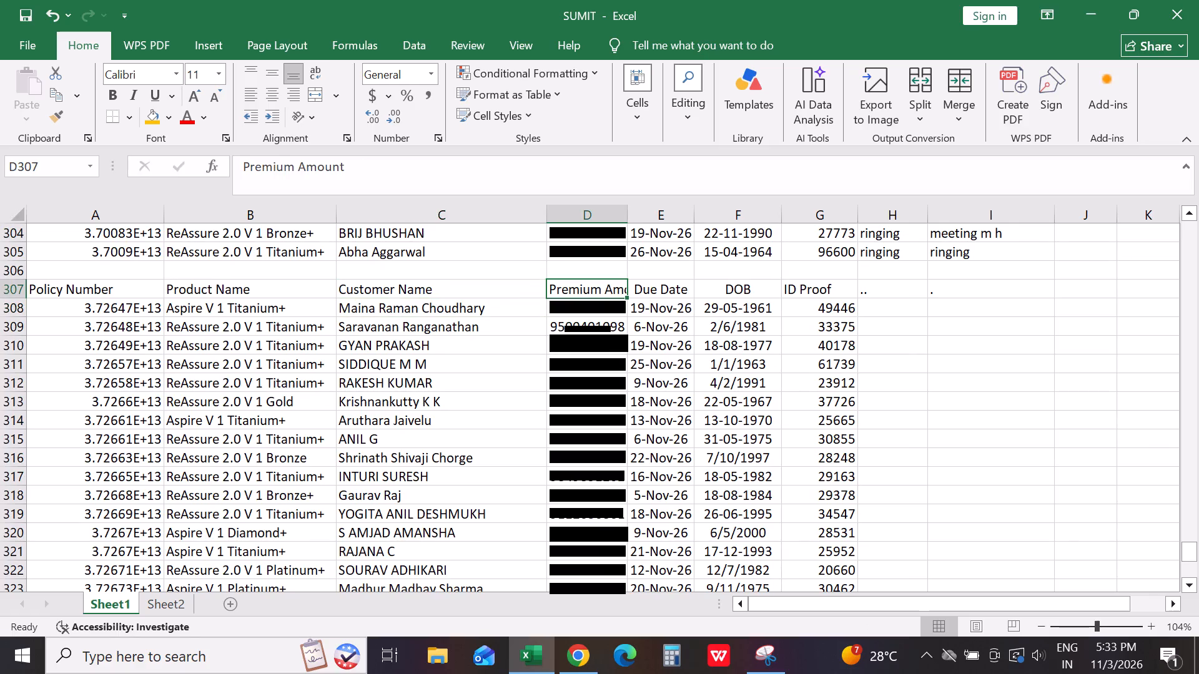
{"action": "left_click", "coordinate": [634, 293]}
{"action": "left_click", "coordinate": [647, 290]}
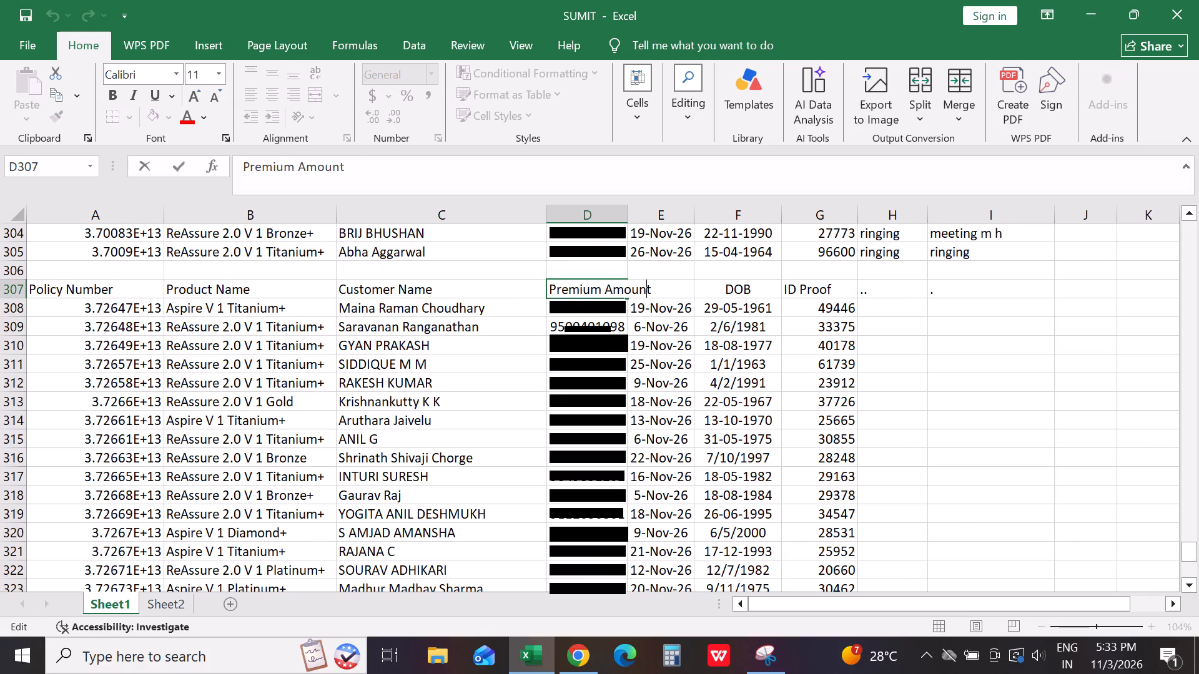
{"action": "double_click", "coordinate": [675, 282]}
{"action": "triple_click", "coordinate": [710, 286]}
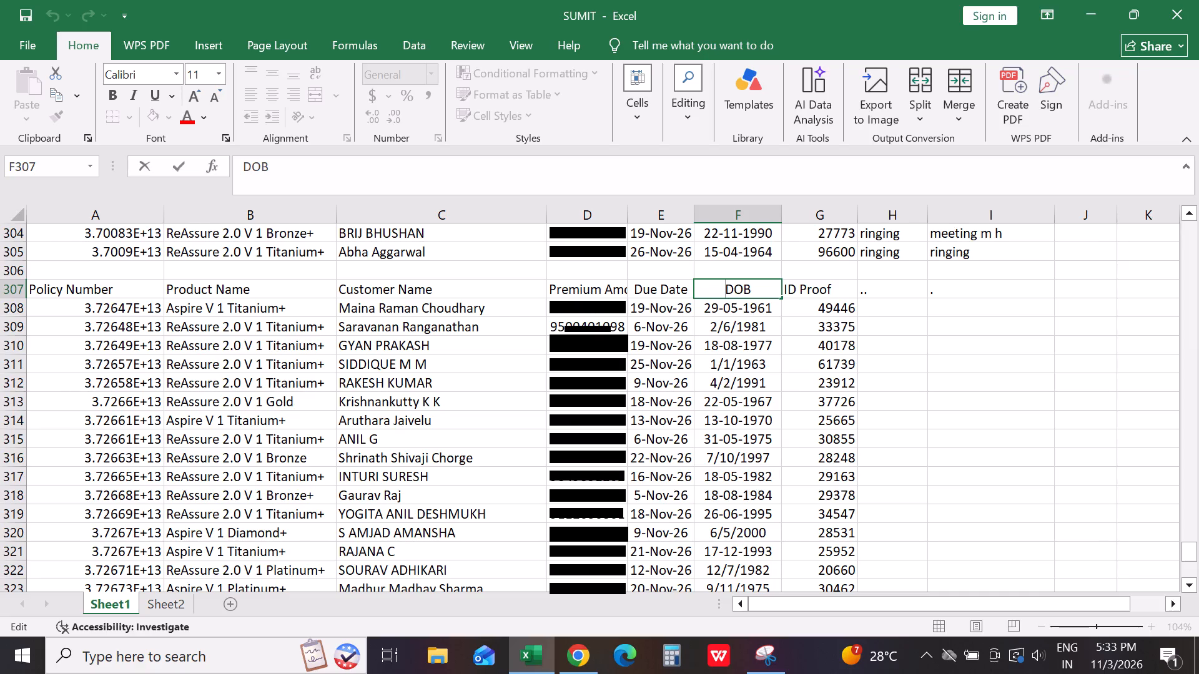
Examine the newly added customer records from the header in row 307 down to row 337.
{"action": "scroll", "coordinate": [816, 298], "scroll_direction": "down", "scroll_amount": 2}
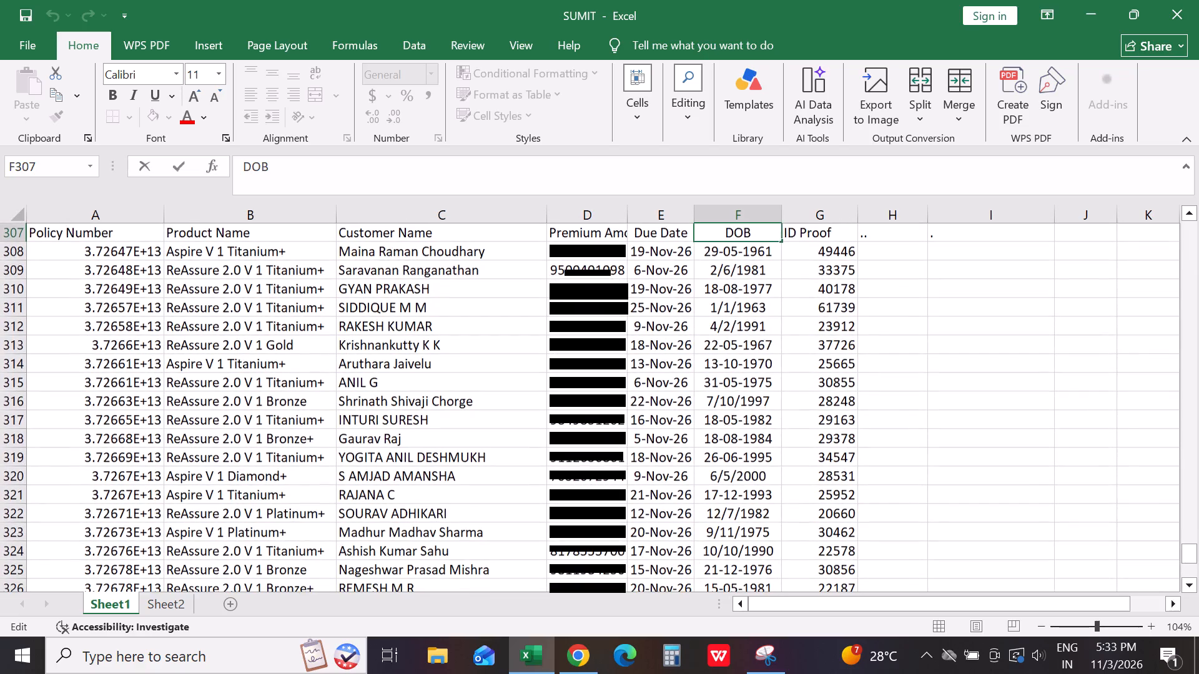
{"action": "scroll", "coordinate": [816, 298], "scroll_direction": "down", "scroll_amount": 2}
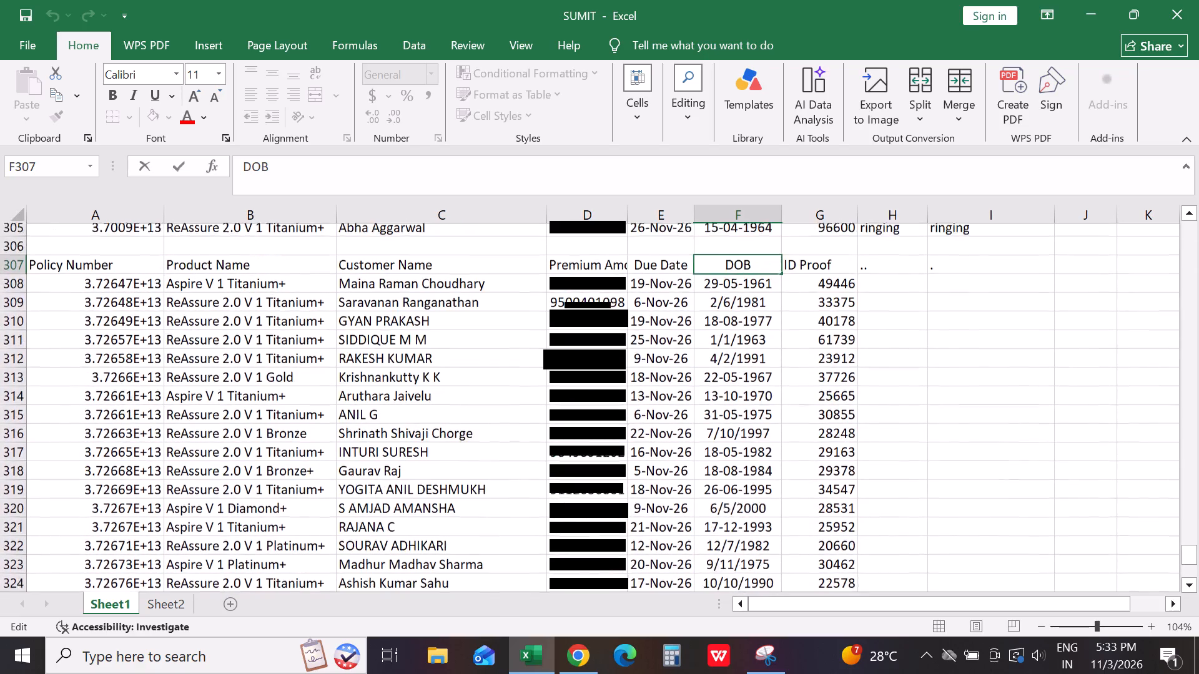
{"action": "scroll", "coordinate": [816, 298], "scroll_direction": "down", "scroll_amount": 1}
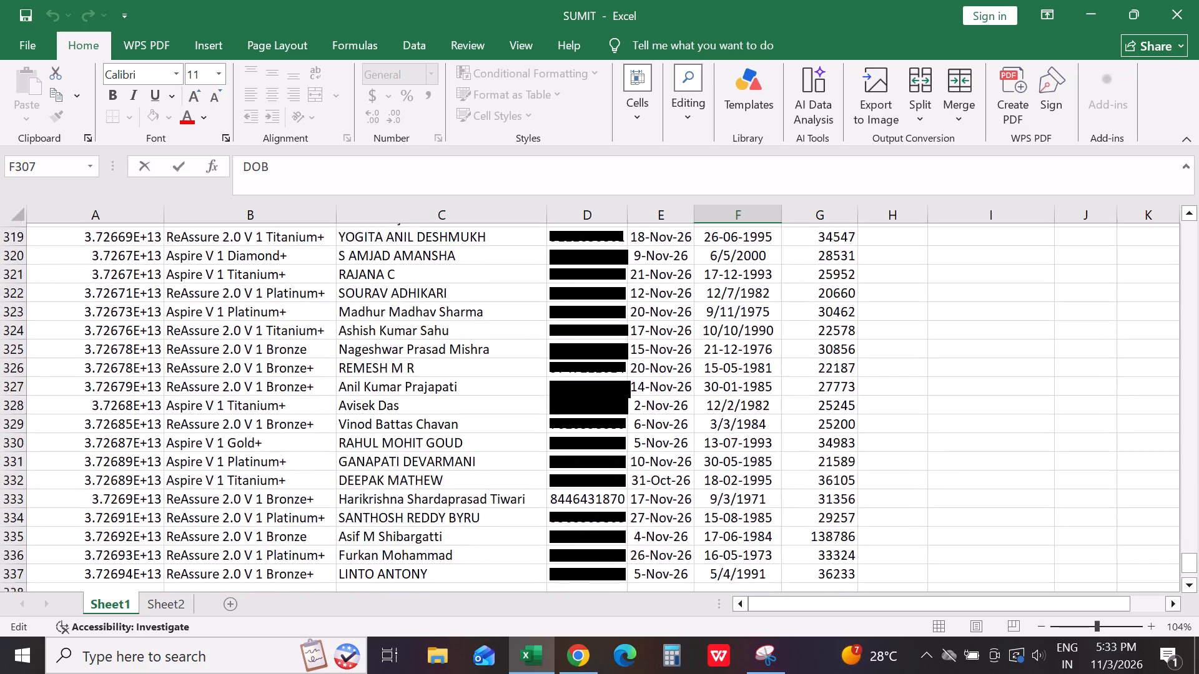
{"action": "scroll", "coordinate": [816, 298], "scroll_direction": "up", "scroll_amount": 1}
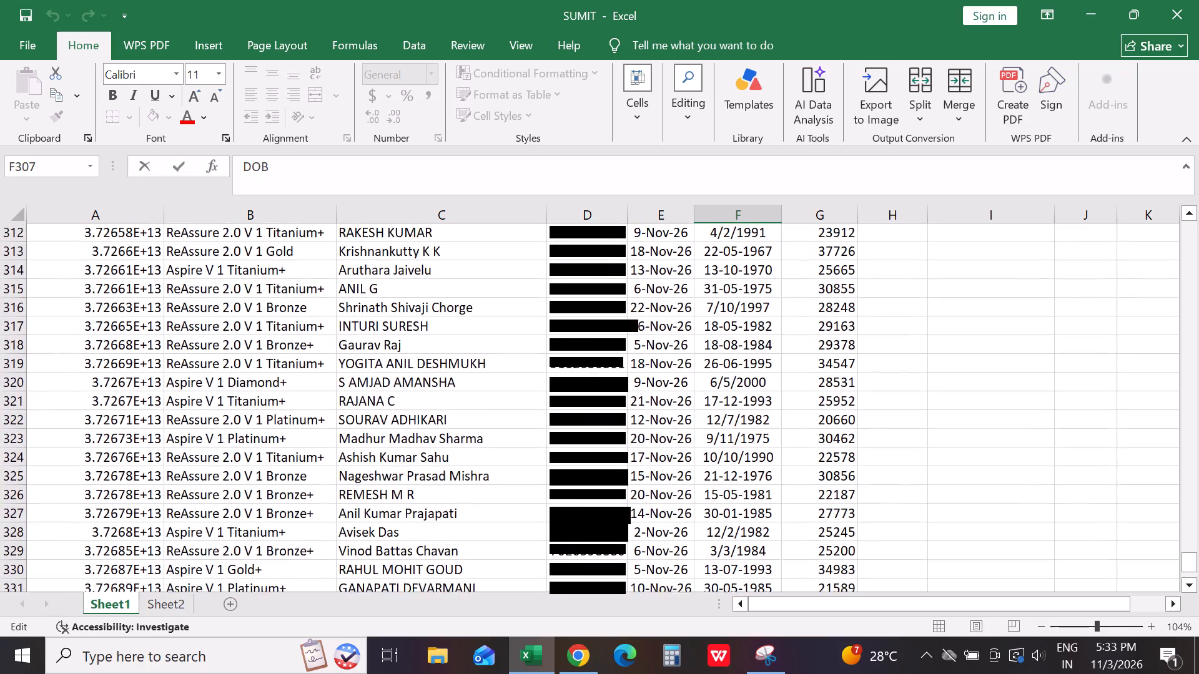
{"action": "scroll", "coordinate": [816, 298], "scroll_direction": "up", "scroll_amount": 3}
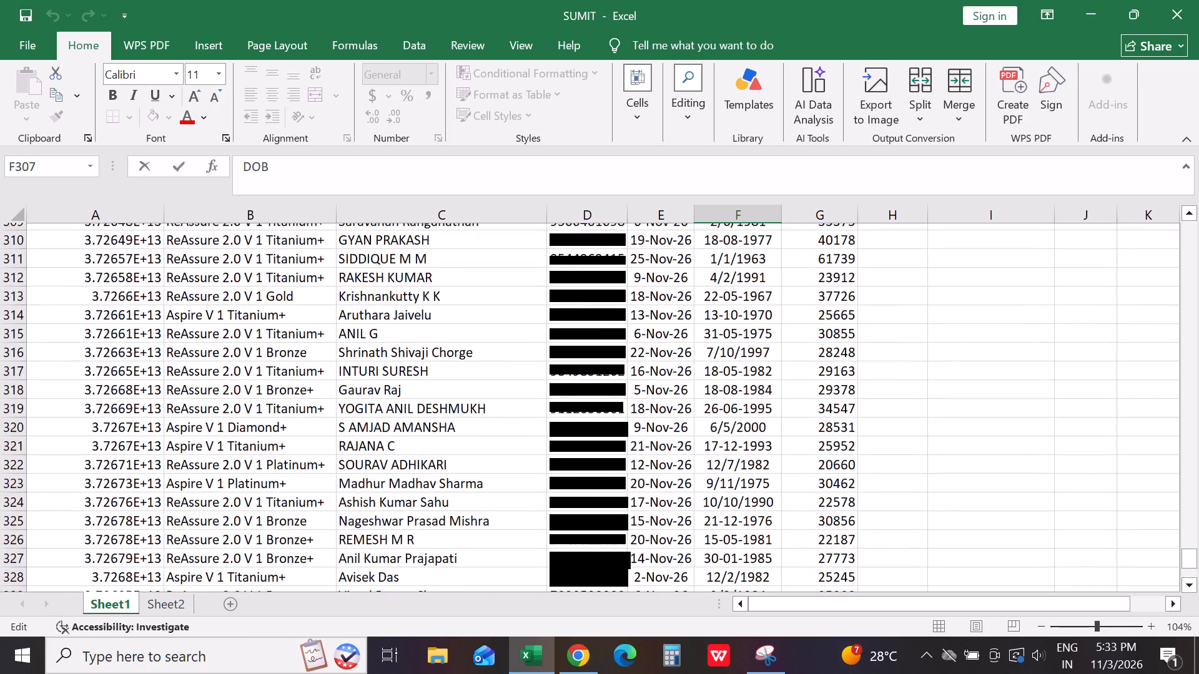
{"action": "scroll", "coordinate": [816, 298], "scroll_direction": "up", "scroll_amount": 3}
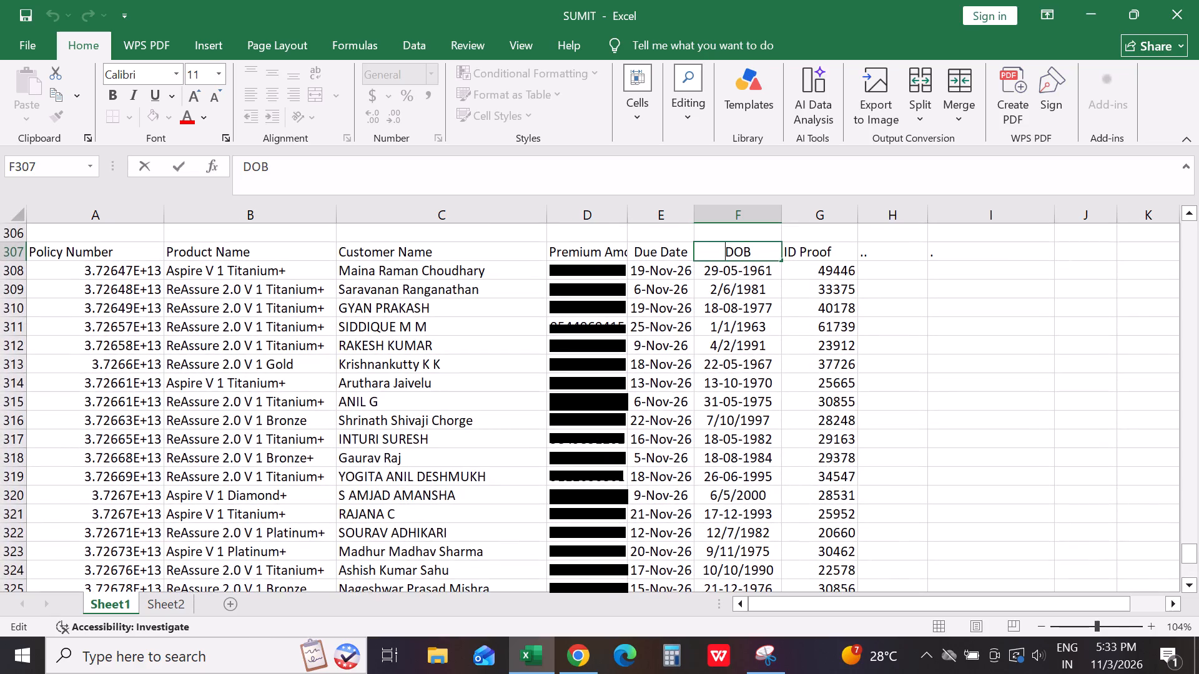